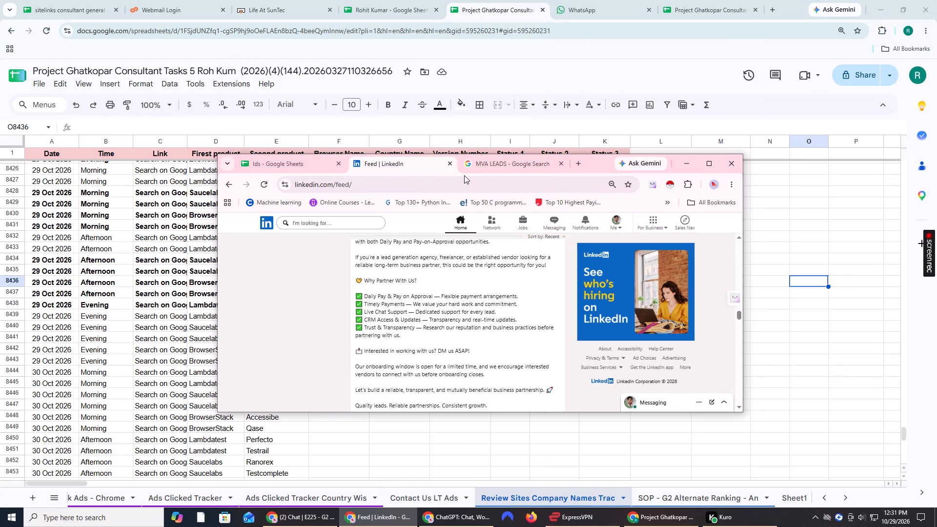
pyautogui.click(561, 165)
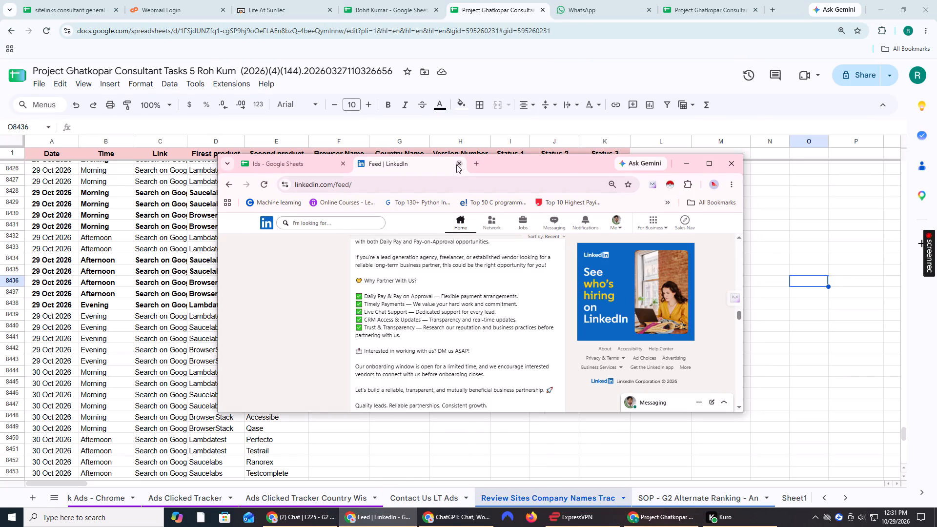
pyautogui.click(459, 164)
pyautogui.click(704, 168)
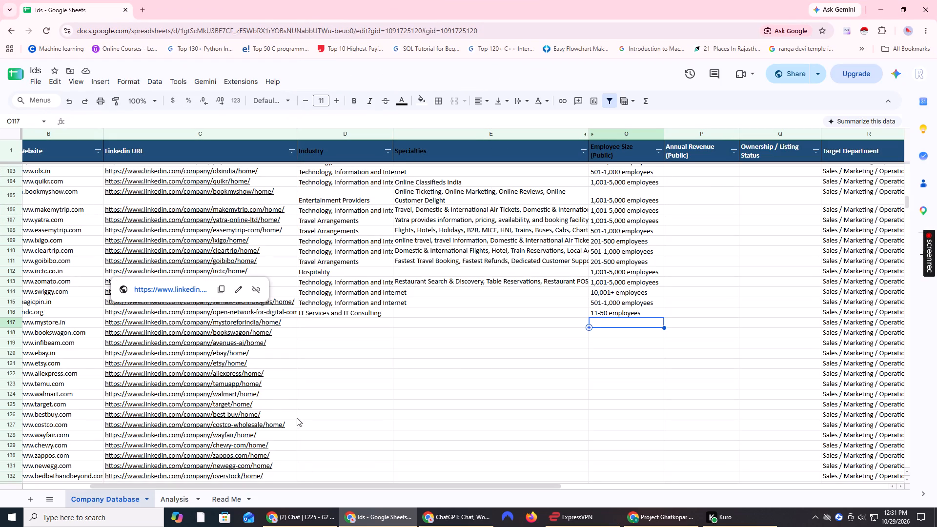
# Open the Mystore company page from its LinkedIn URL in row 117.
pyautogui.click(337, 325)
pyautogui.press('Left')
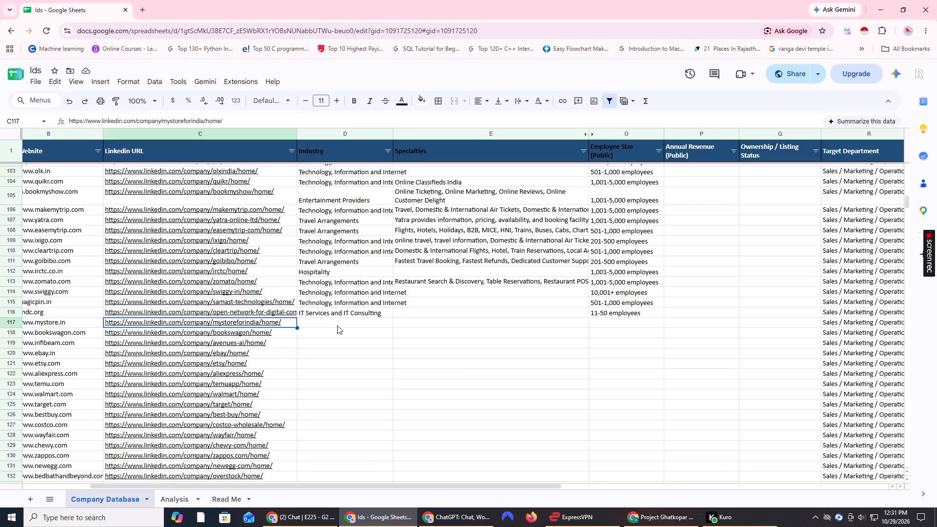
pyautogui.click(238, 323)
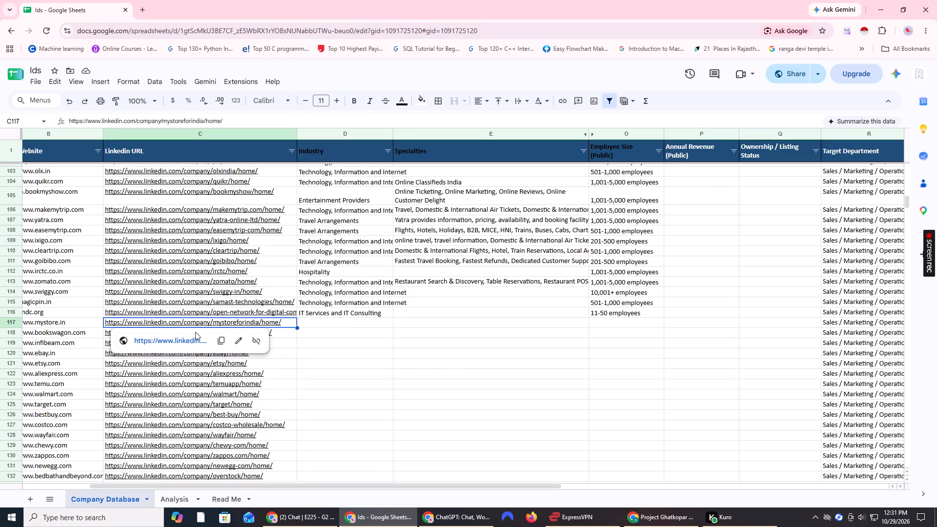
pyautogui.click(181, 341)
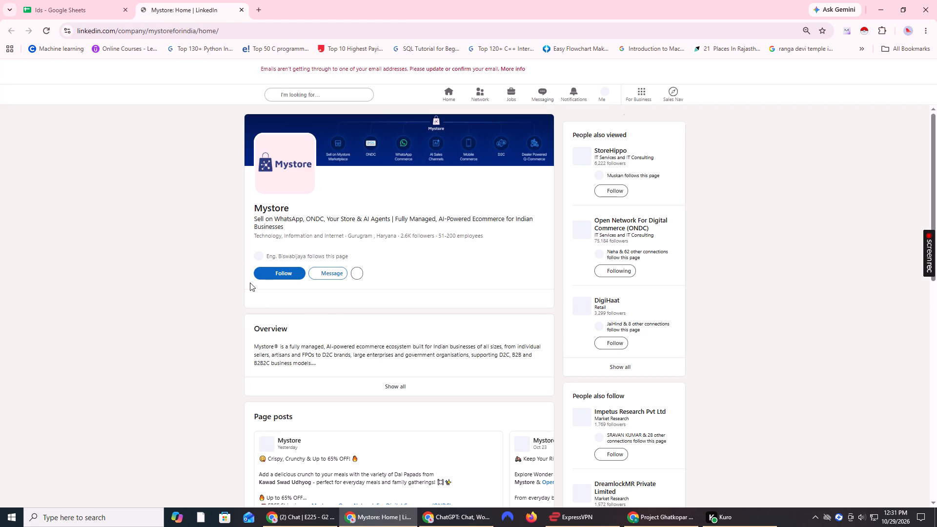
# Follow Mystore on LinkedIn and show its About information.
pyautogui.click(282, 272)
pyautogui.scroll(-5, 355, 237)
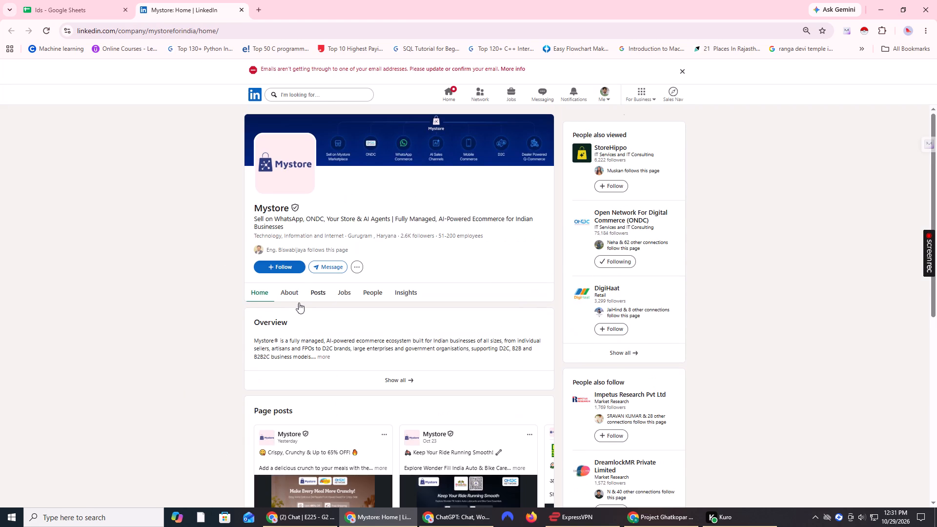
pyautogui.click(287, 294)
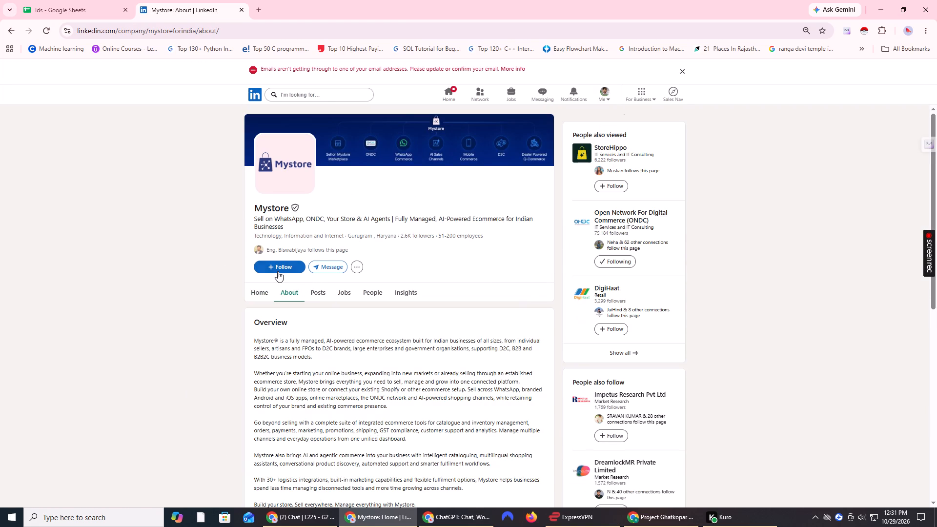
pyautogui.click(278, 271)
# Copy Mystore's industry, Technology, Information and Internet, from LinkedIn into the Industry cell D117 of the Ids spreadsheet.
pyautogui.scroll(-8, 298, 289)
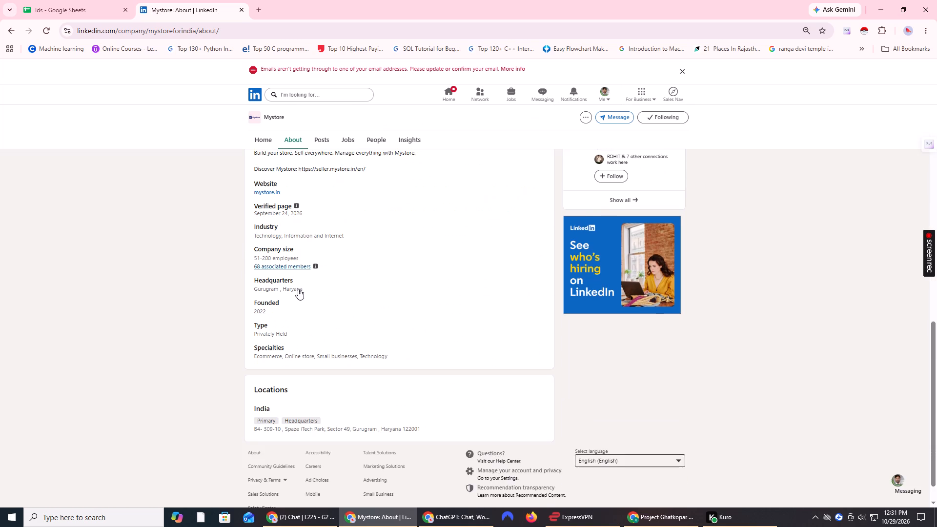
pyautogui.tripleClick(292, 198)
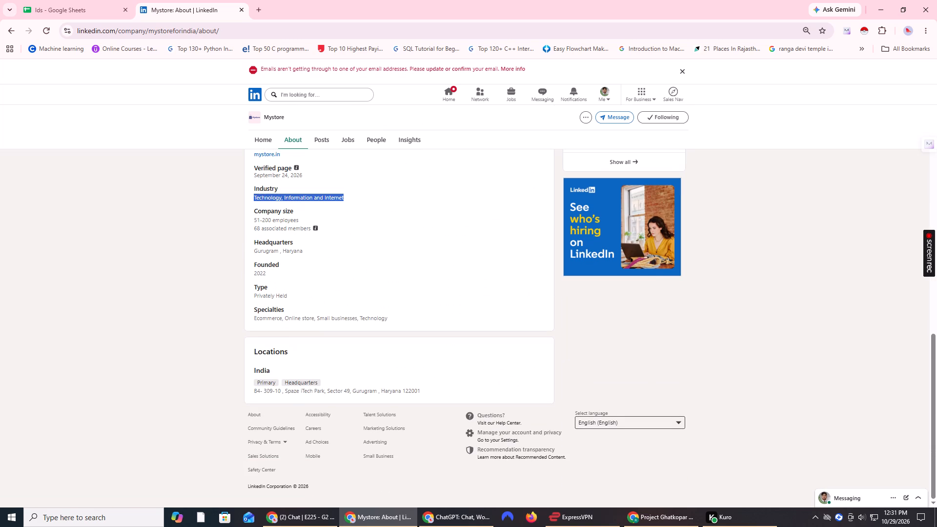
pyautogui.hotkey('ctrl', 'c')
pyautogui.click(78, 0)
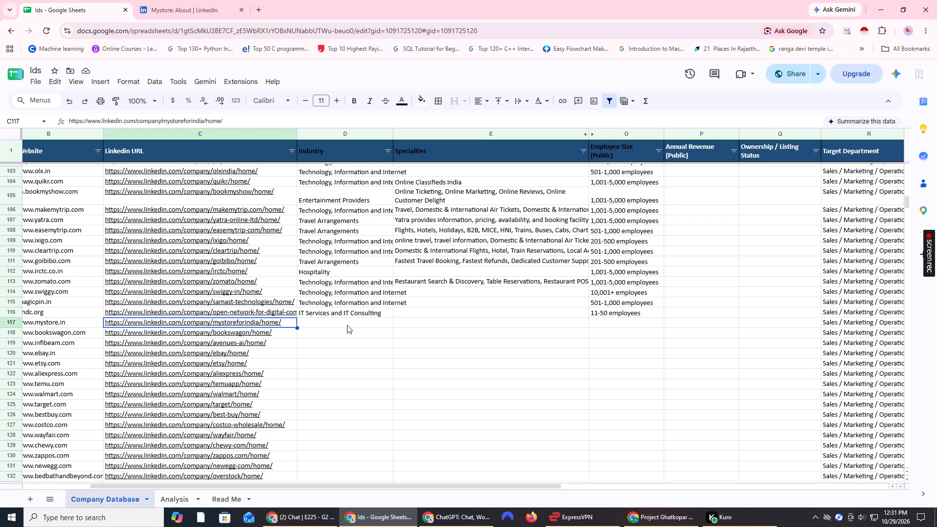
pyautogui.click(313, 322)
pyautogui.hotkey('ctrl', 'v')
# Copy Mystore's company size, 51-200 employees, from LinkedIn into the Employee Size cell O117.
pyautogui.click(223, 0)
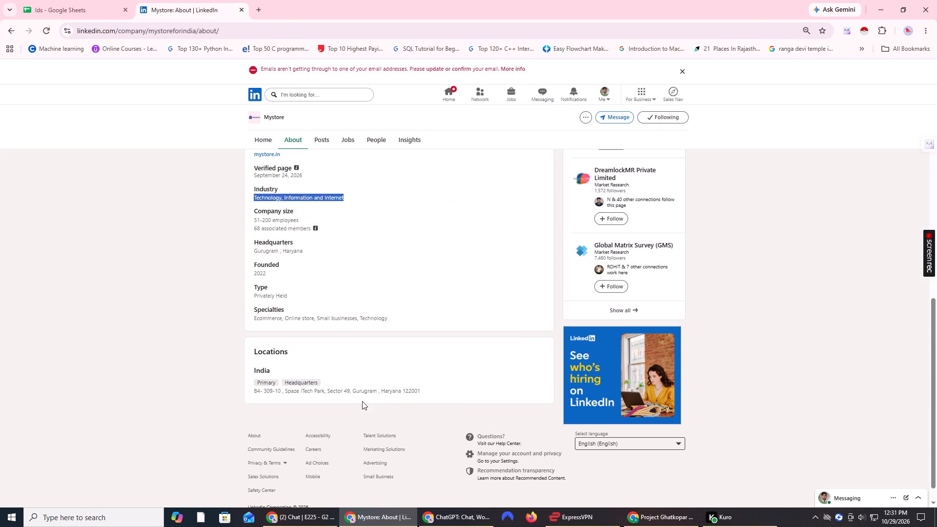
pyautogui.tripleClick(274, 218)
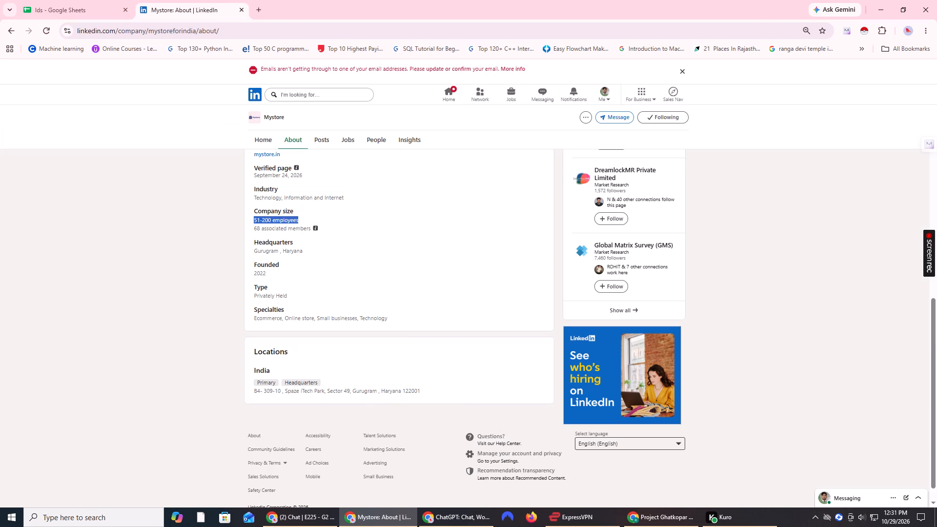
pyautogui.hotkey('ctrl', 'c')
pyautogui.click(97, 0)
pyautogui.click(609, 324)
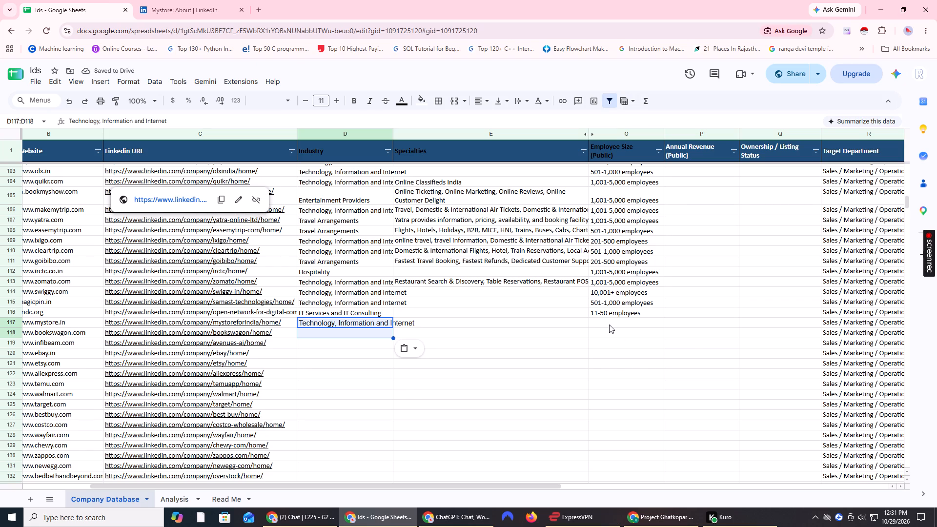
pyautogui.hotkey('ctrl', 'v')
# Copy Mystore's specialties, Ecommerce, Online store, Small businesses, Technology, from LinkedIn into the Specialties cell E117.
pyautogui.click(203, 9)
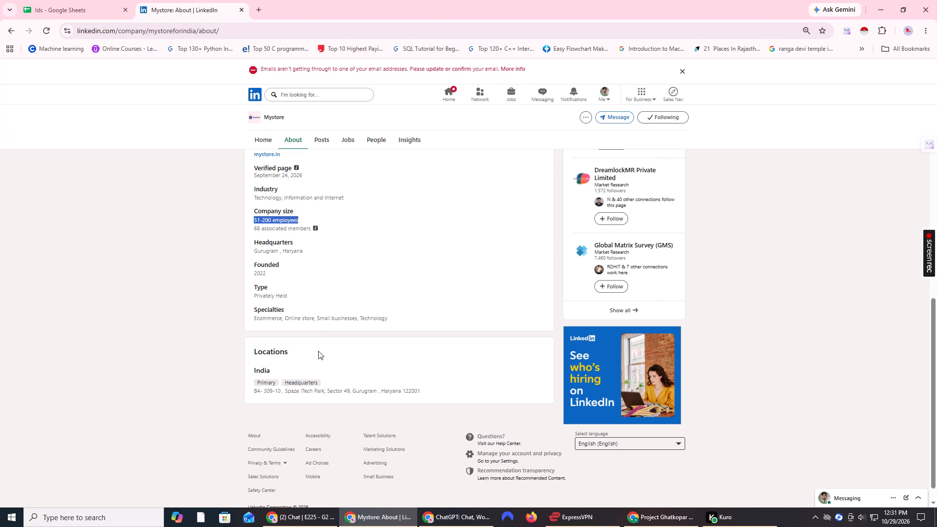
pyautogui.tripleClick(314, 321)
pyautogui.hotkey('ctrl', 'c')
pyautogui.click(97, 0)
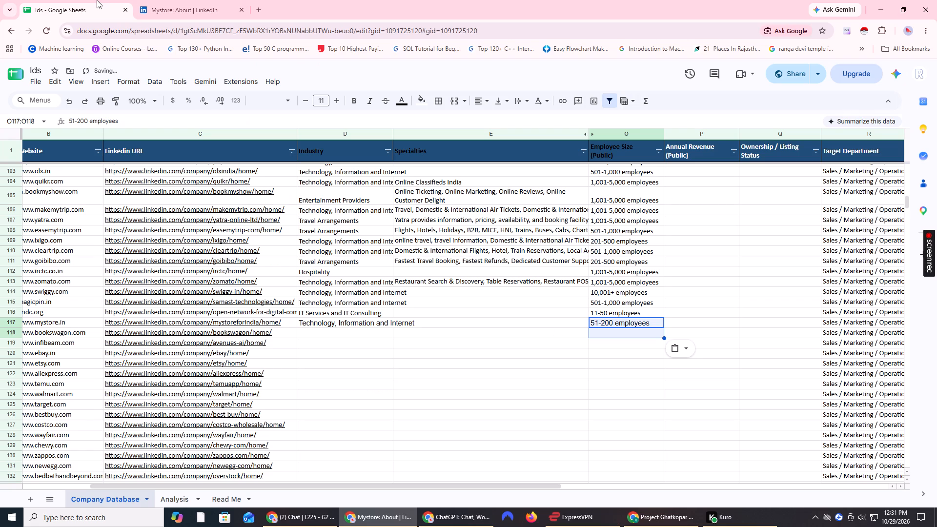
pyautogui.click(442, 321)
pyautogui.hotkey('ctrl', 'v')
# Open the Bookswagon company page from its LinkedIn URL in row 118 and close the Mystore page.
pyautogui.click(402, 347)
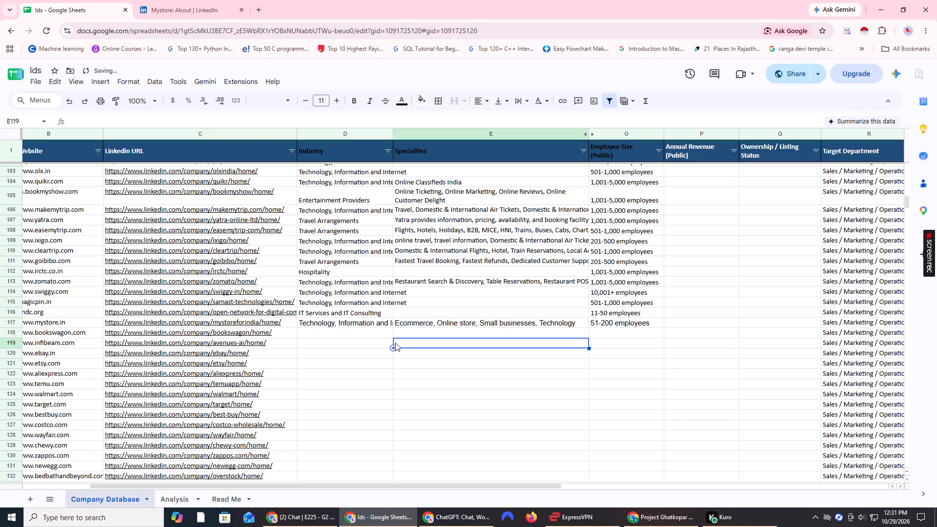
pyautogui.click(247, 332)
pyautogui.click(194, 350)
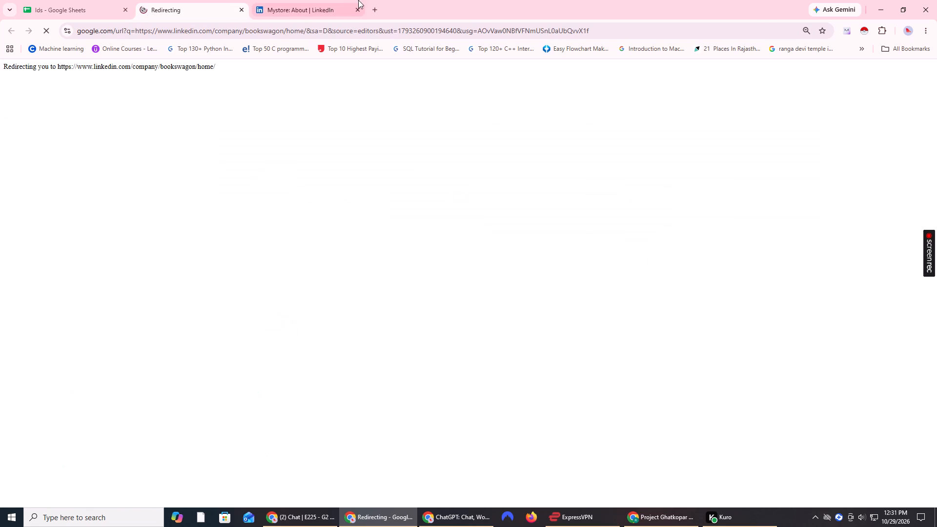
pyautogui.click(358, 10)
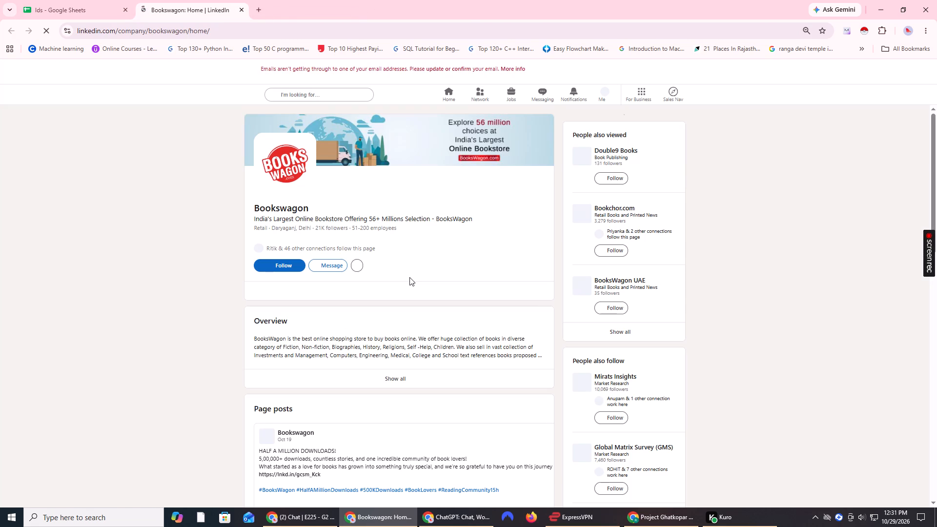
# Follow Bookswagon on LinkedIn and show its About information.
pyautogui.click(281, 263)
pyautogui.click(286, 287)
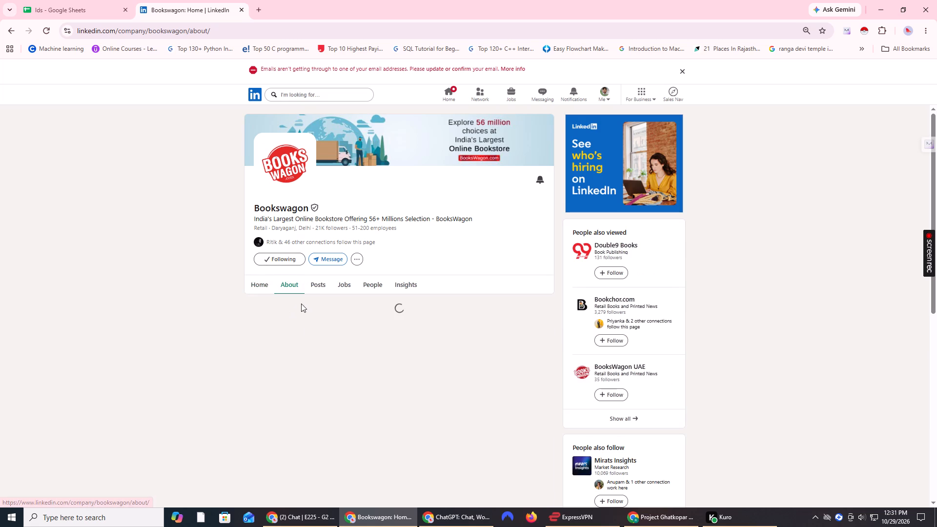
# Copy Bookswagon's industry, Retail, from its LinkedIn About information into the Industry cell D118.
pyautogui.scroll(-3, 304, 302)
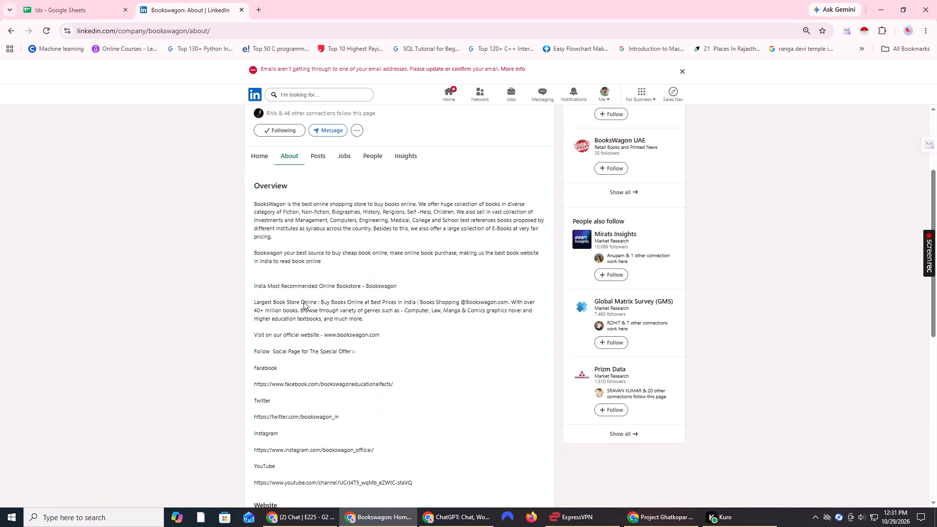
pyautogui.scroll(-5, 304, 302)
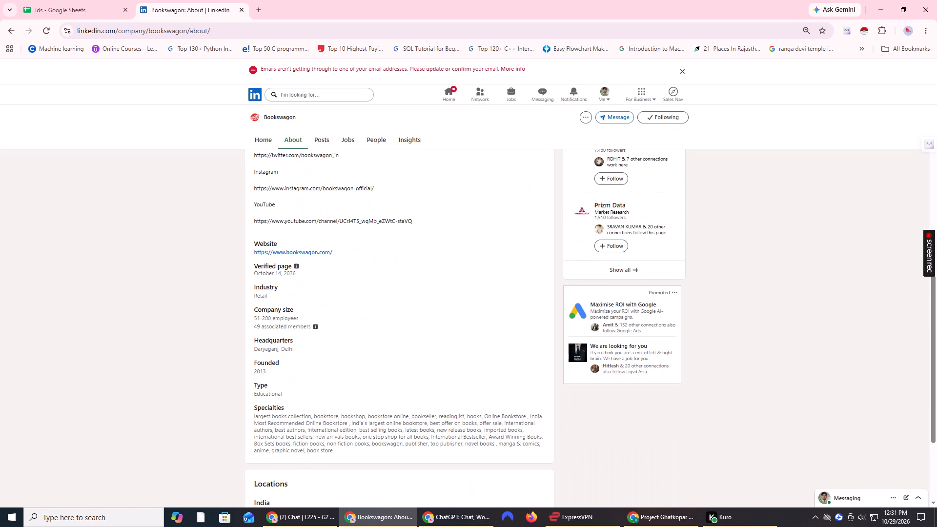
pyautogui.doubleClick(262, 296)
pyautogui.hotkey('ctrl', 'c')
pyautogui.click(77, 0)
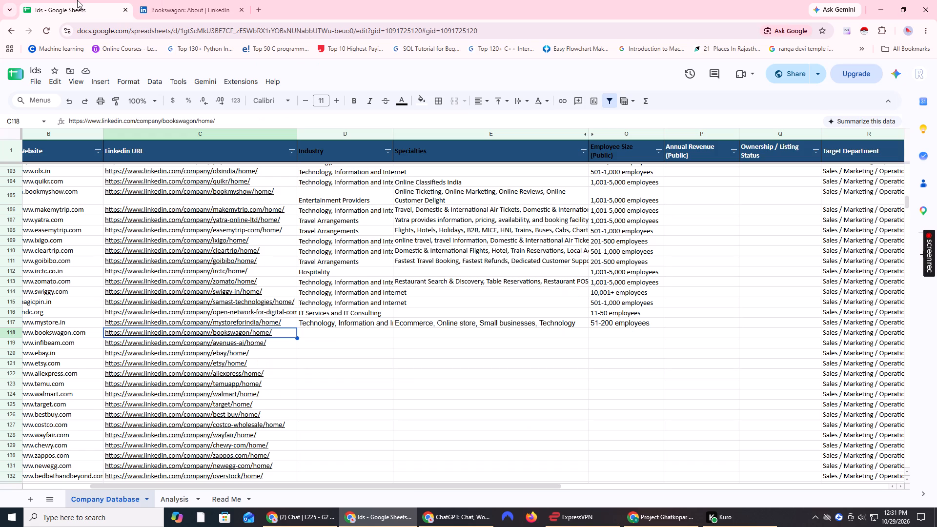
pyautogui.click(318, 330)
pyautogui.hotkey('ctrl', 'v')
# Copy Bookswagon's company size, 51-200 employees, from LinkedIn into the Employee Size cell O118.
pyautogui.click(204, 0)
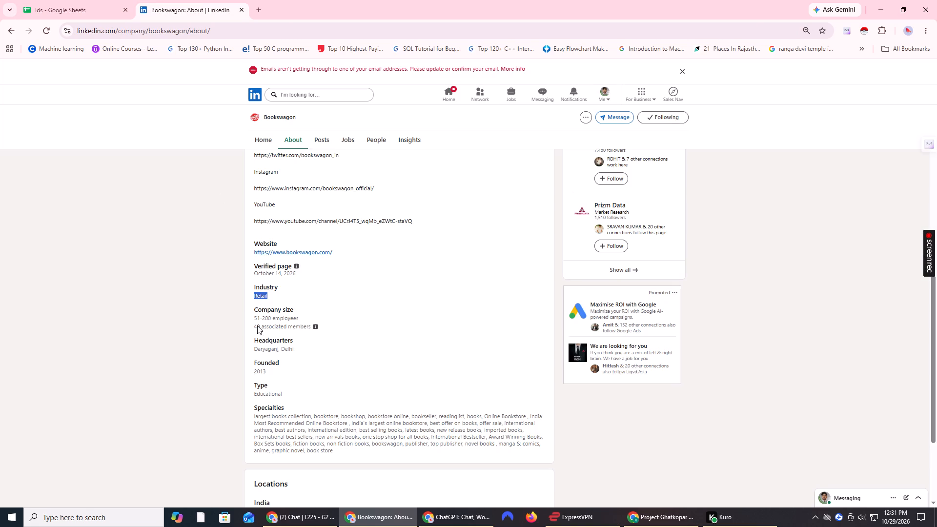
pyautogui.tripleClick(271, 319)
pyautogui.hotkey('ctrl', 'c')
pyautogui.click(134, 0)
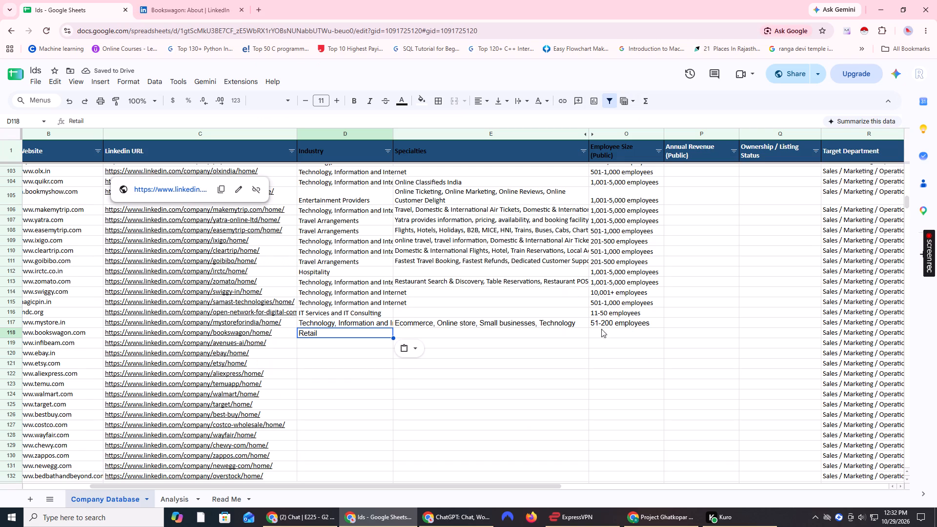
pyautogui.click(602, 334)
pyautogui.hotkey('ctrl', 'v')
# Copy Bookswagon's full specialties list into the Specialties cell E118, passing it through a blank browser page's address field to get plain text.
pyautogui.click(157, 0)
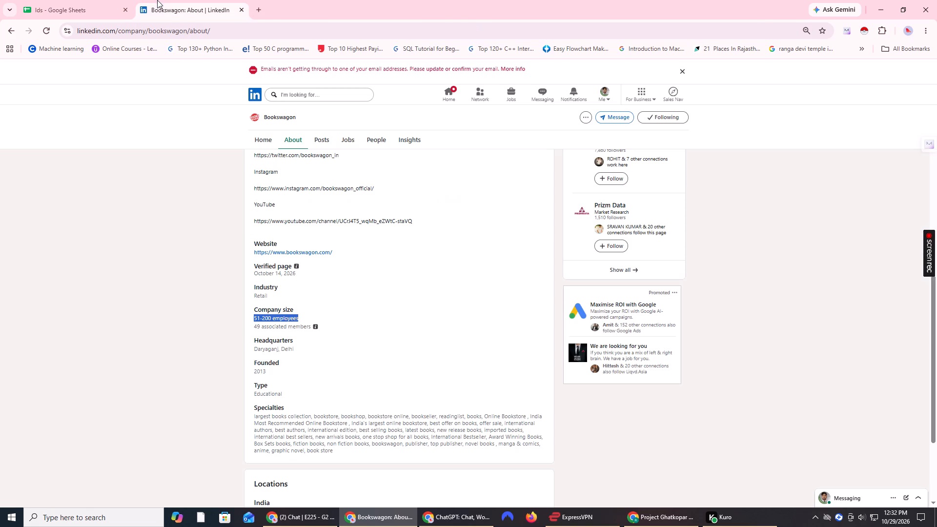
pyautogui.moveTo(335, 452); pyautogui.dragTo(253, 419)
pyautogui.hotkey('ctrl', 'c')
pyautogui.click(263, 5)
pyautogui.hotkey('ctrl', 'v')
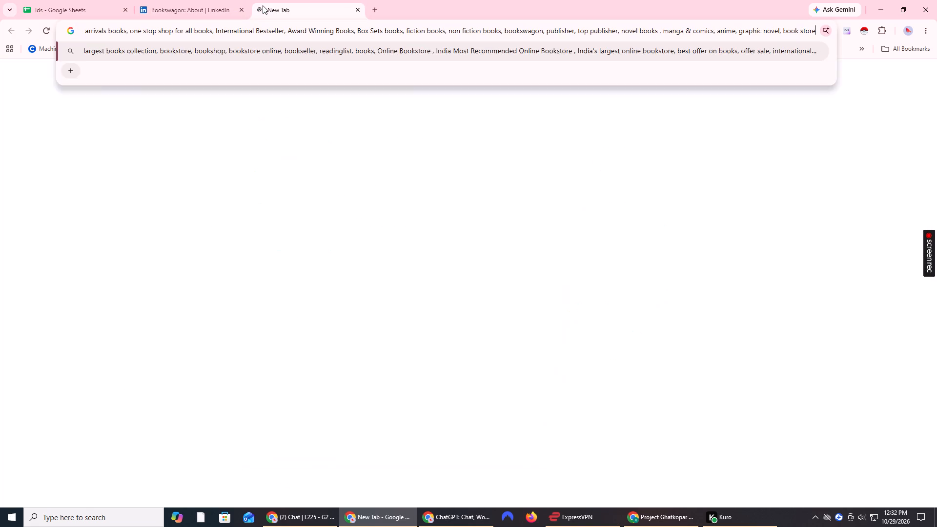
pyautogui.hotkey('ctrl', 'a')
pyautogui.hotkey('ctrl', 'c')
pyautogui.click(97, 0)
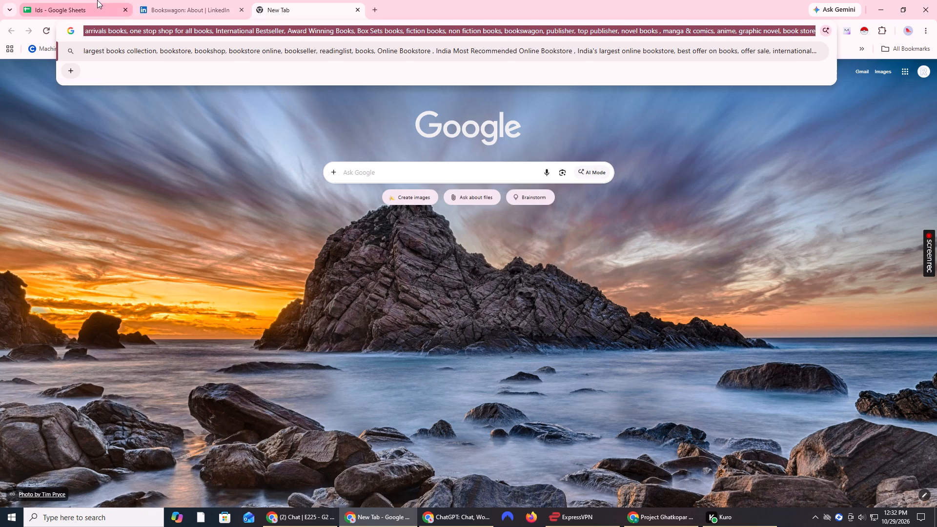
pyautogui.click(398, 332)
pyautogui.hotkey('ctrl', 'v')
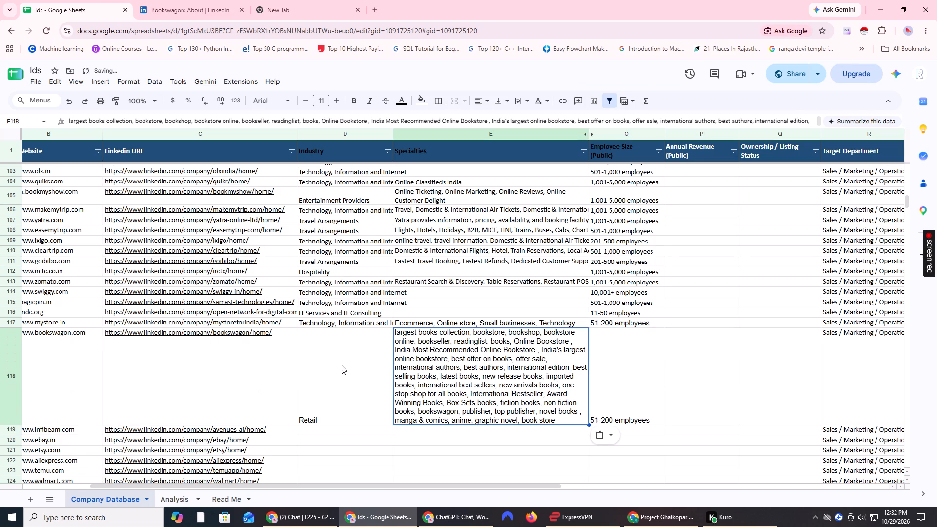
# Open the Infibeam company page from its LinkedIn URL in row 119.
pyautogui.click(342, 365)
pyautogui.click(410, 434)
pyautogui.scroll(-4, 416, 423)
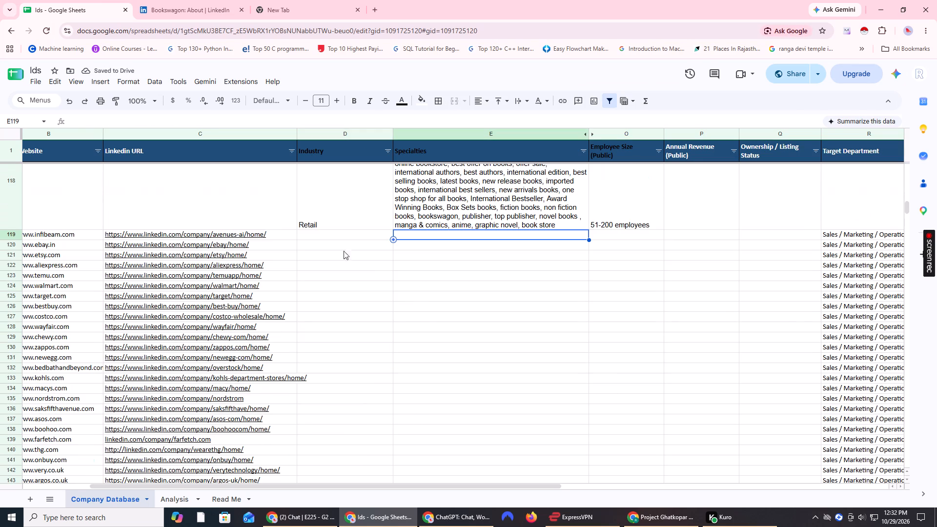
pyautogui.click(234, 233)
pyautogui.click(182, 250)
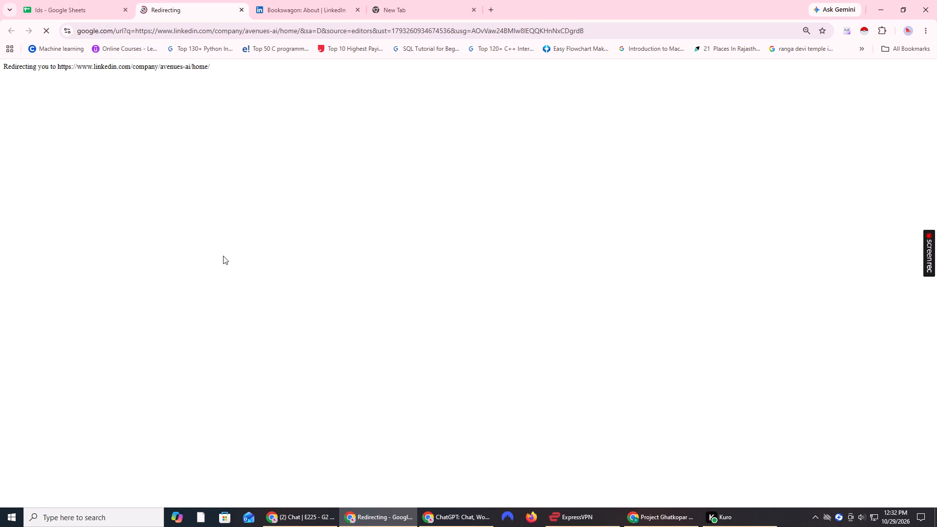
# Close the finished Bookswagon page and follow Infibeam on LinkedIn.
pyautogui.click(355, 9)
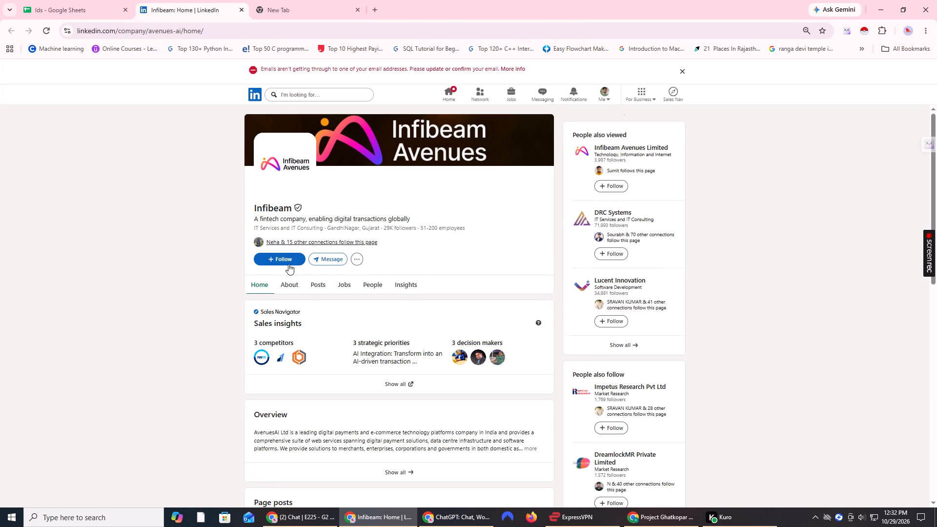
pyautogui.click(287, 260)
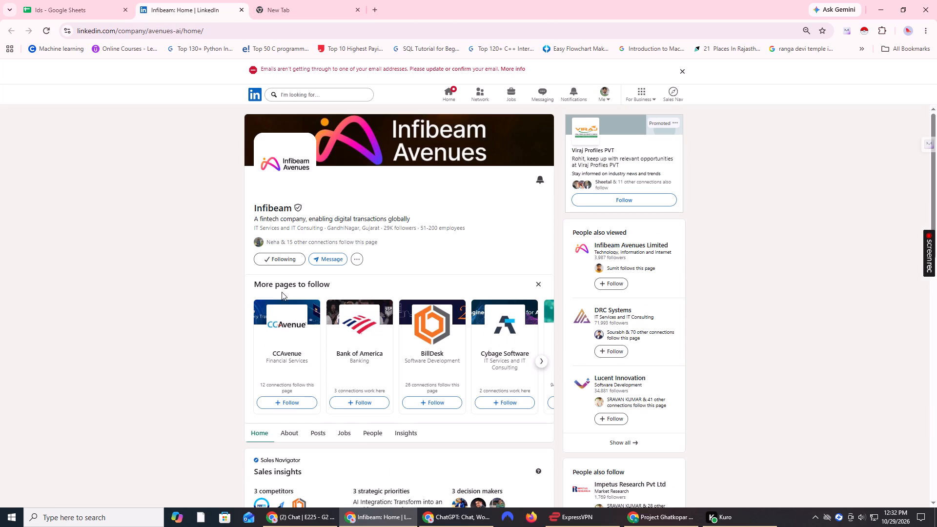
# Copy Infibeam's industry, IT Services and IT Consulting, from its LinkedIn About information into the Industry cell D119.
pyautogui.click(288, 430)
pyautogui.scroll(-3, 306, 275)
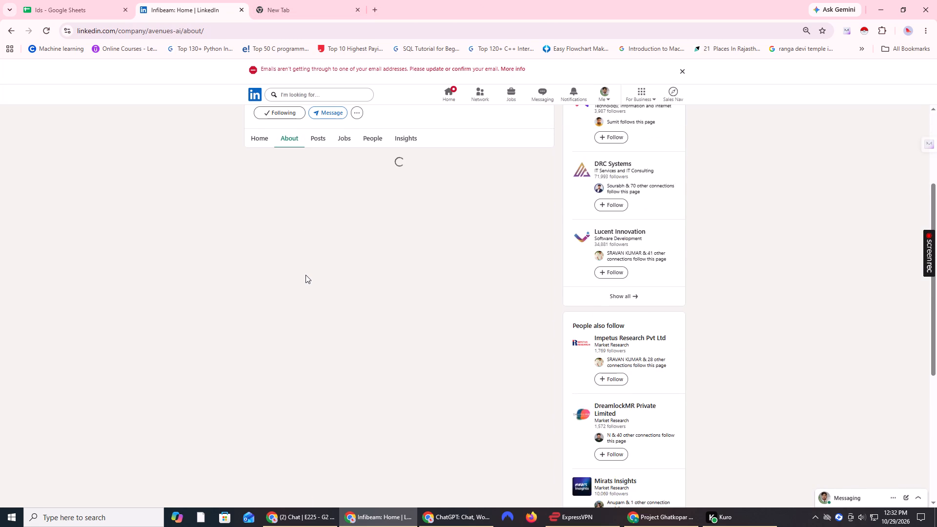
pyautogui.scroll(-4, 306, 275)
pyautogui.scroll(1, 306, 275)
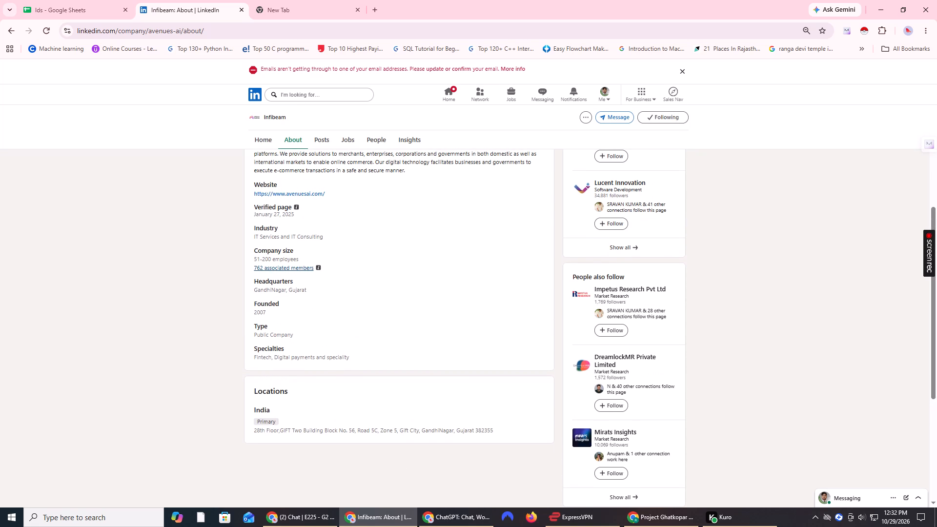
pyautogui.tripleClick(291, 238)
pyautogui.hotkey('ctrl', 'c')
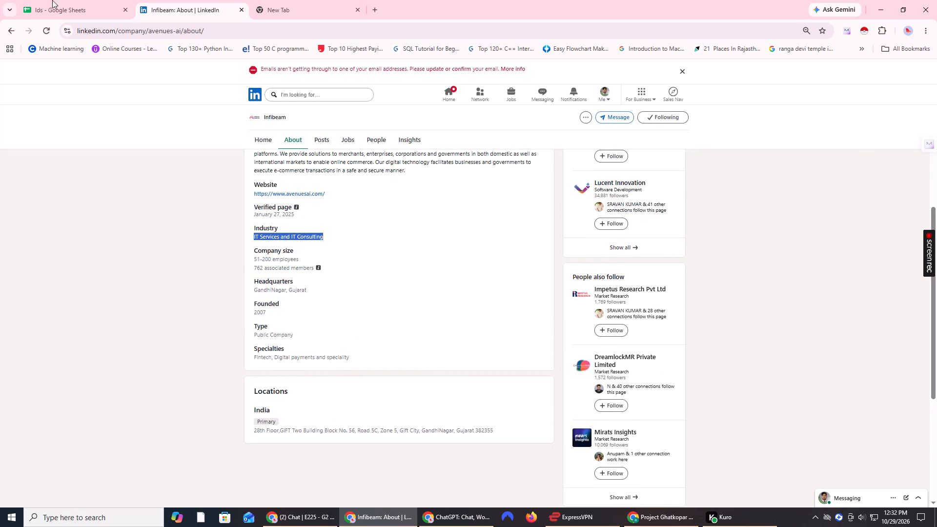
pyautogui.click(77, 0)
pyautogui.click(306, 237)
pyautogui.hotkey('ctrl', 'v')
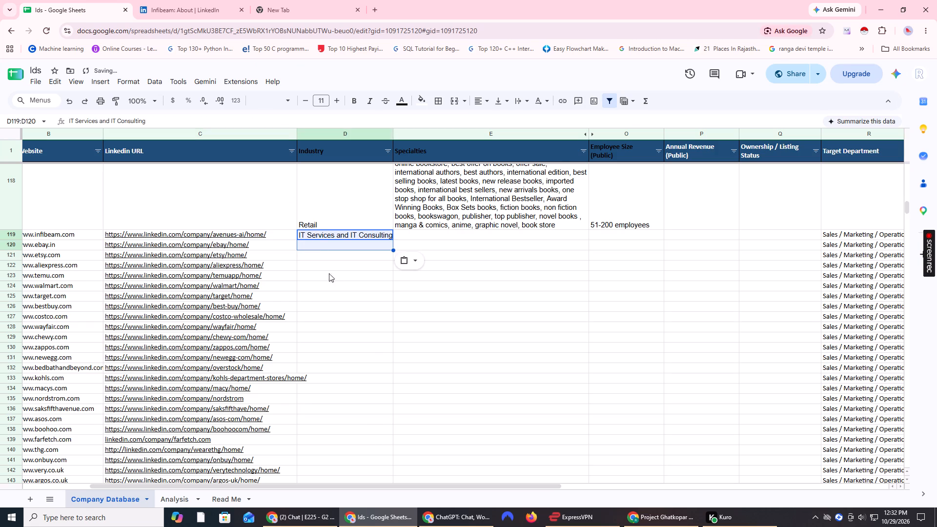
# Copy Infibeam's company size, 51-200 employees, from LinkedIn into the Employee Size cell O119.
pyautogui.click(190, 0)
pyautogui.tripleClick(284, 257)
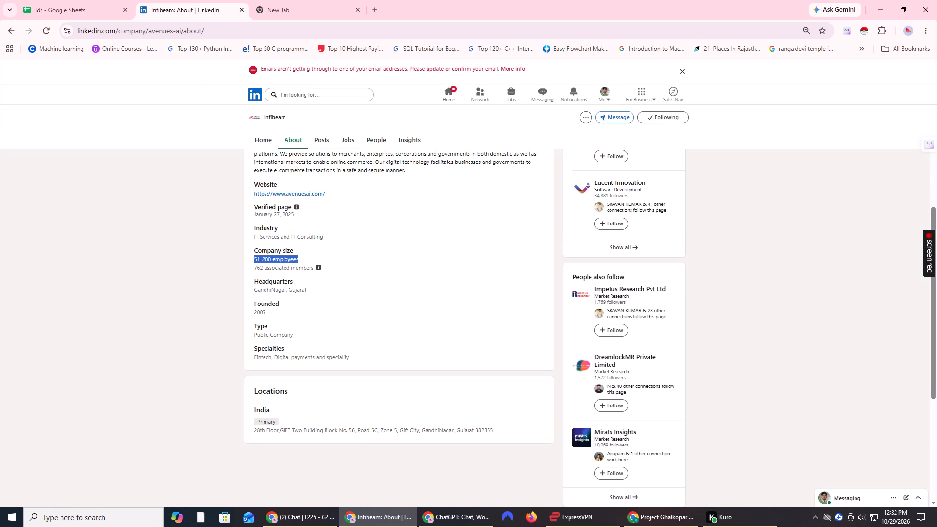
pyautogui.hotkey('ctrl', 'c')
pyautogui.click(109, 0)
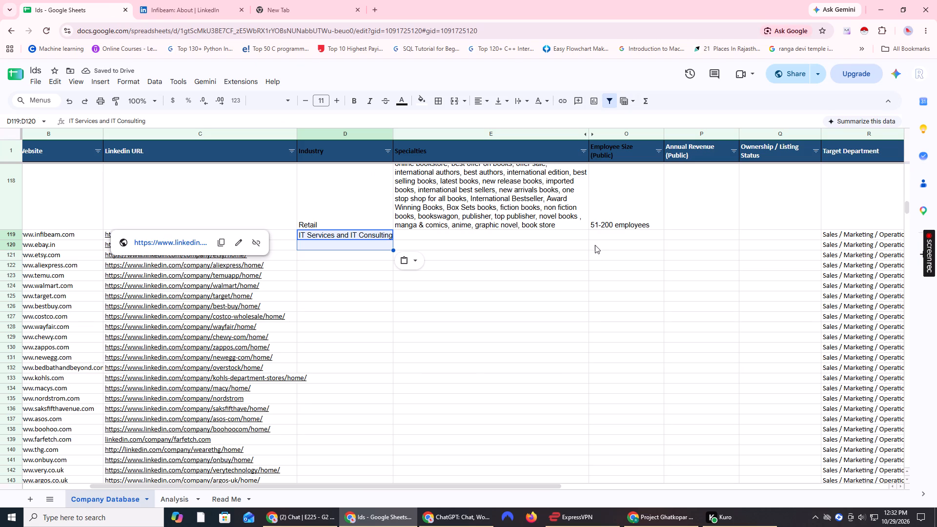
pyautogui.click(594, 239)
pyautogui.hotkey('ctrl', 'v')
# Copy Infibeam's specialties, Fintech, Digital payments and speciality, from LinkedIn into the Specialties cell E119.
pyautogui.click(215, 0)
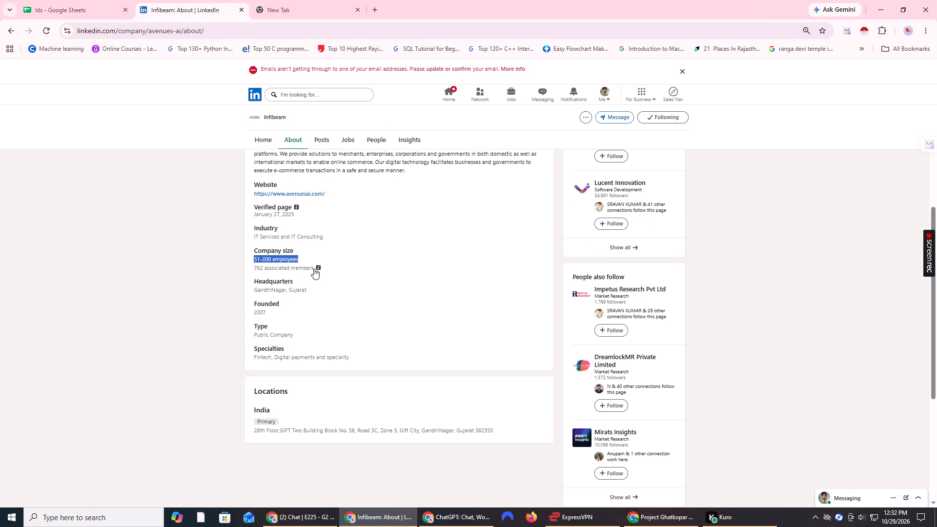
pyautogui.tripleClick(306, 353)
pyautogui.tripleClick(305, 359)
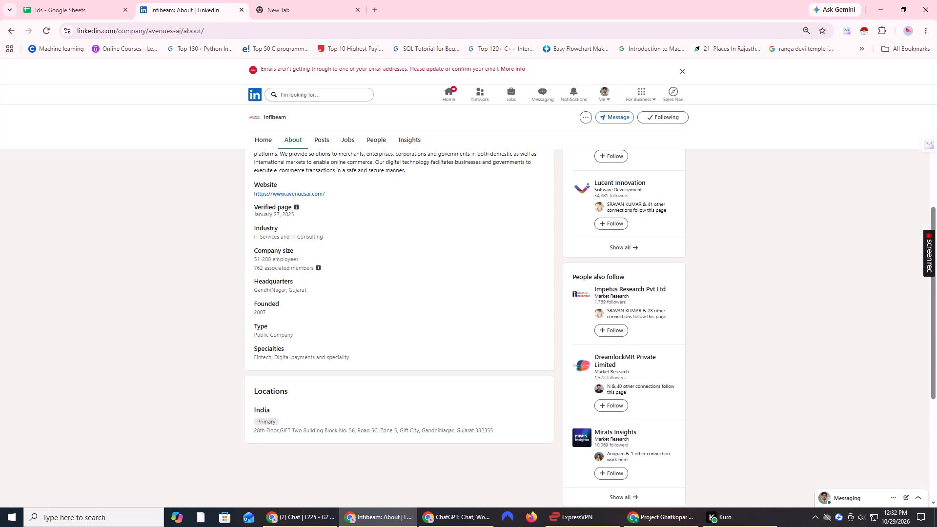
pyautogui.hotkey('ctrl', 'c')
pyautogui.click(90, 0)
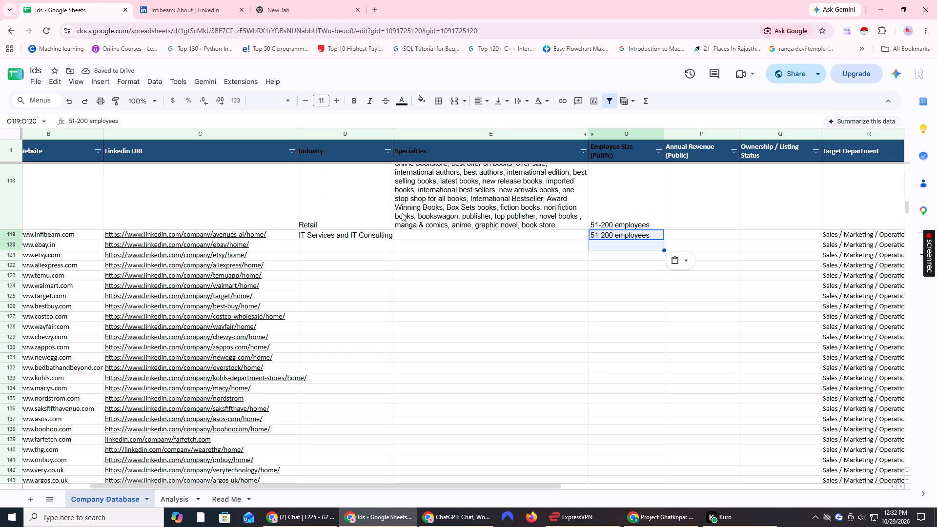
pyautogui.click(407, 237)
pyautogui.hotkey('ctrl', 'v')
pyautogui.click(379, 281)
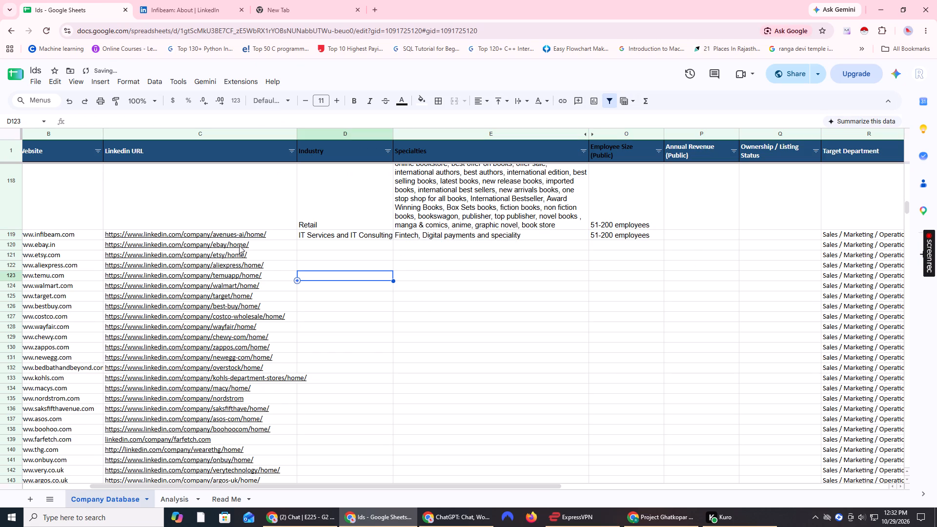
# Open the eBay company page from its LinkedIn URL in row 120 and close the Infibeam and blank pages.
pyautogui.click(237, 245)
pyautogui.click(175, 264)
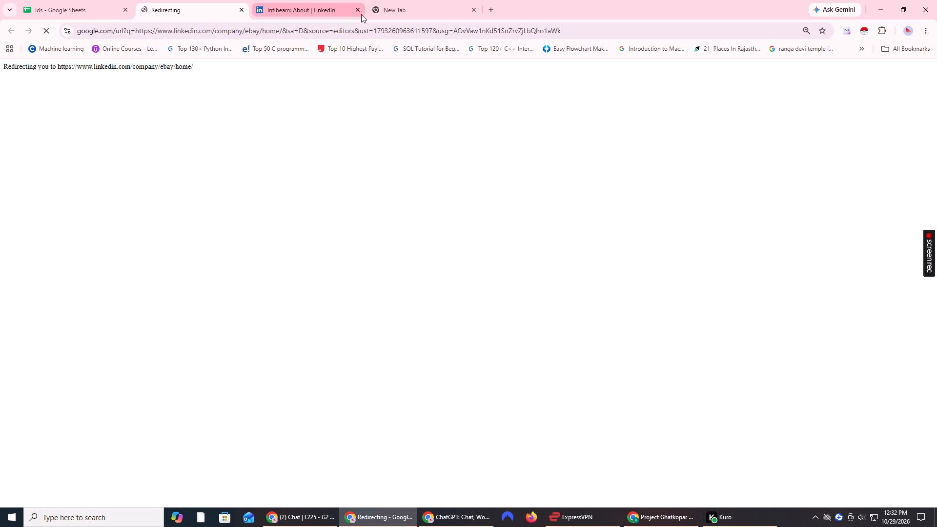
pyautogui.click(360, 13)
pyautogui.click(360, 13)
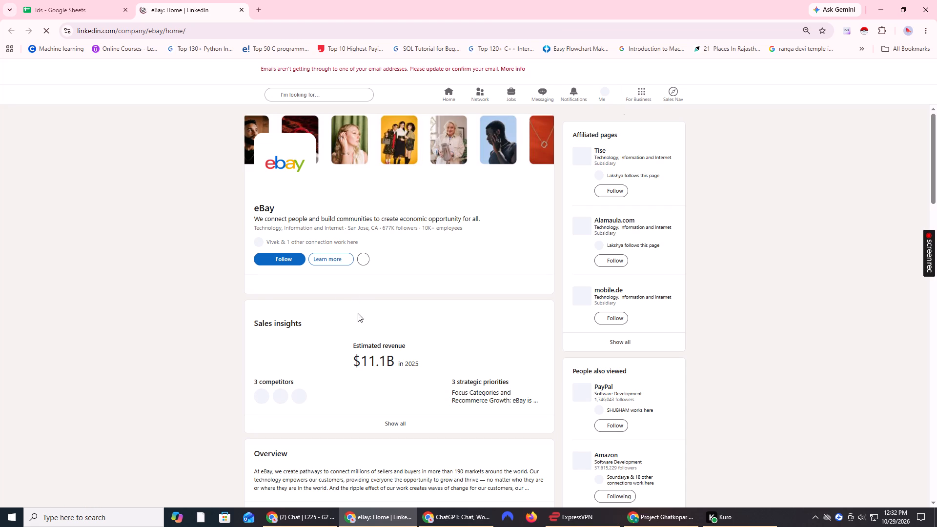
# Follow eBay on LinkedIn.
pyautogui.click(283, 258)
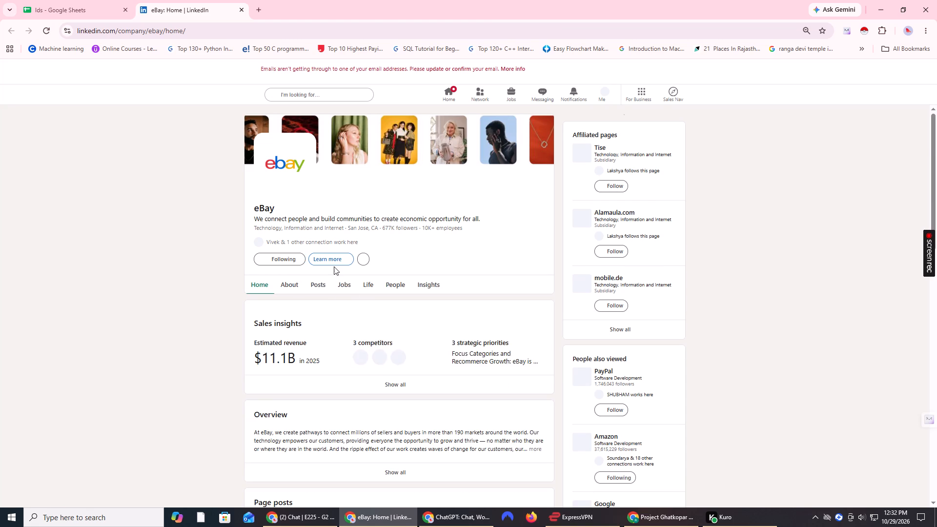
# Copy eBay's industry, Technology, Information and Internet, from its LinkedIn About information into the Industry cell D120.
pyautogui.scroll(-2, 346, 248)
pyautogui.click(291, 185)
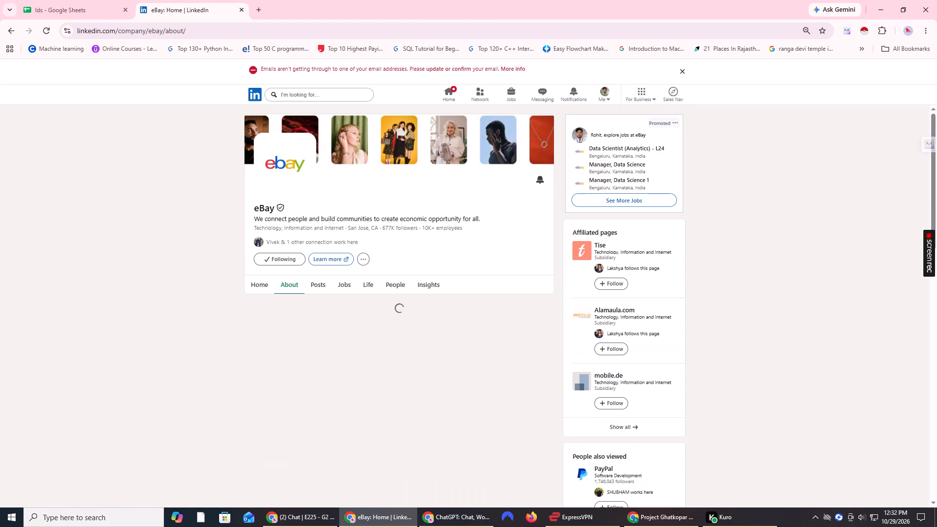
pyautogui.scroll(-3, 323, 258)
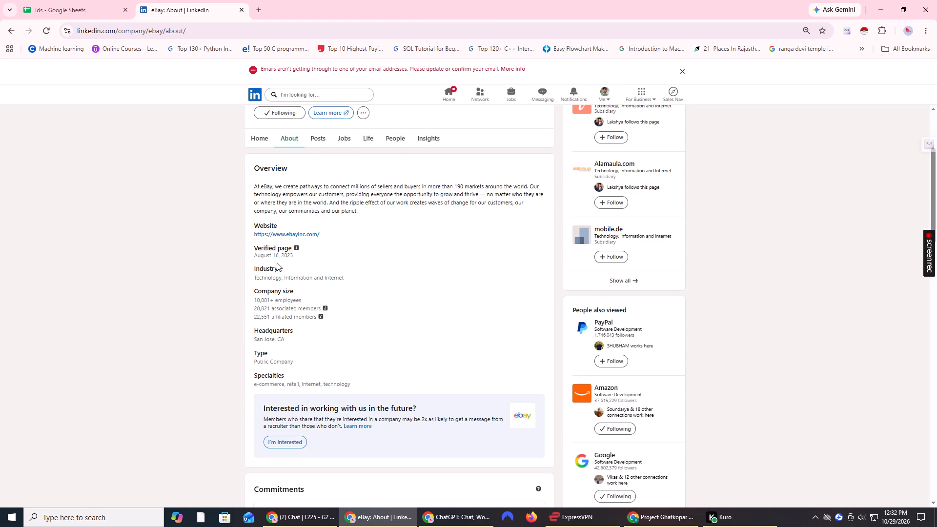
pyautogui.tripleClick(276, 279)
pyautogui.hotkey('ctrl', 'c')
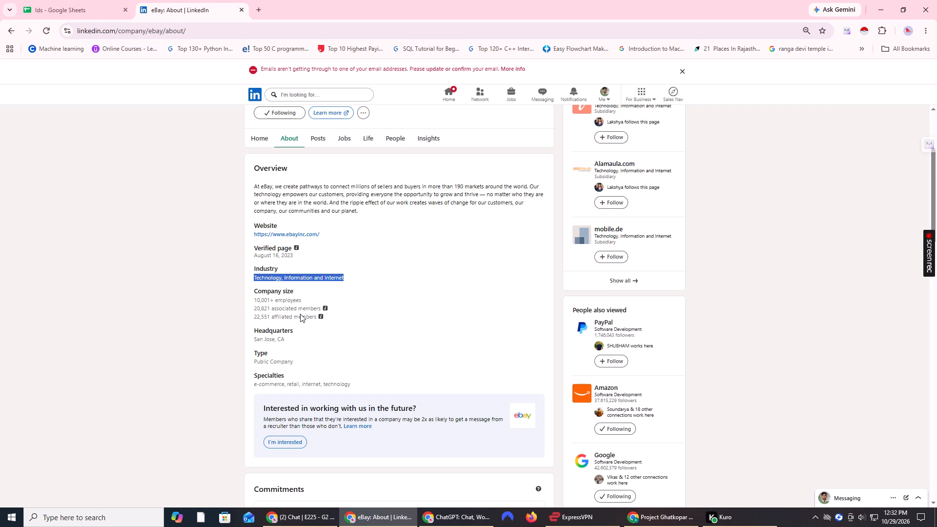
pyautogui.click(65, 0)
pyautogui.click(311, 244)
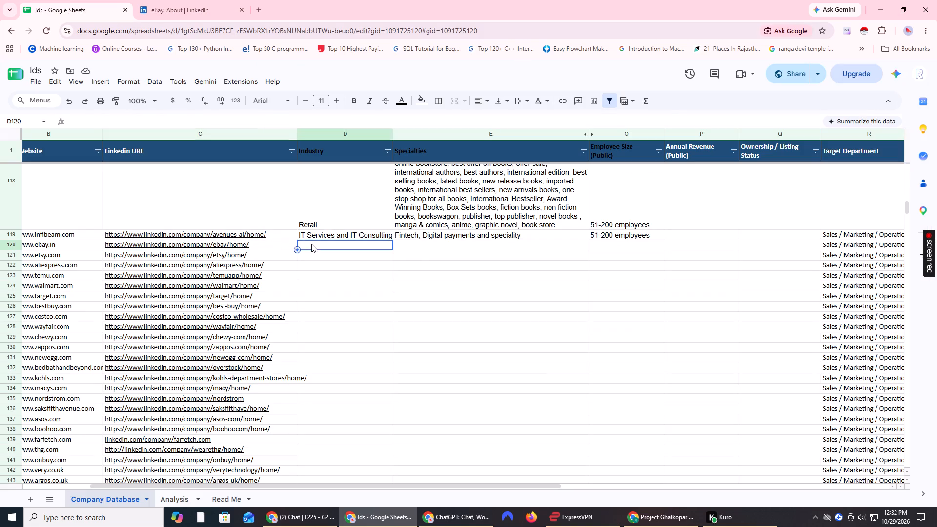
pyautogui.hotkey('ctrl', 'v')
# Copy eBay's company size, 10,001+ employees, from LinkedIn into the Employee Size cell O120.
pyautogui.click(149, 0)
pyautogui.click(277, 294)
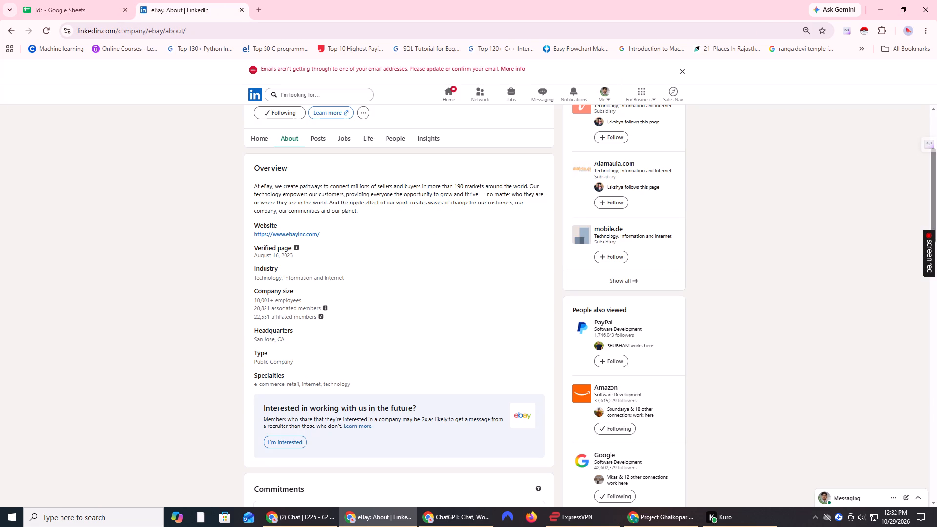
pyautogui.tripleClick(275, 300)
pyautogui.hotkey('ctrl', 'c')
pyautogui.click(61, 0)
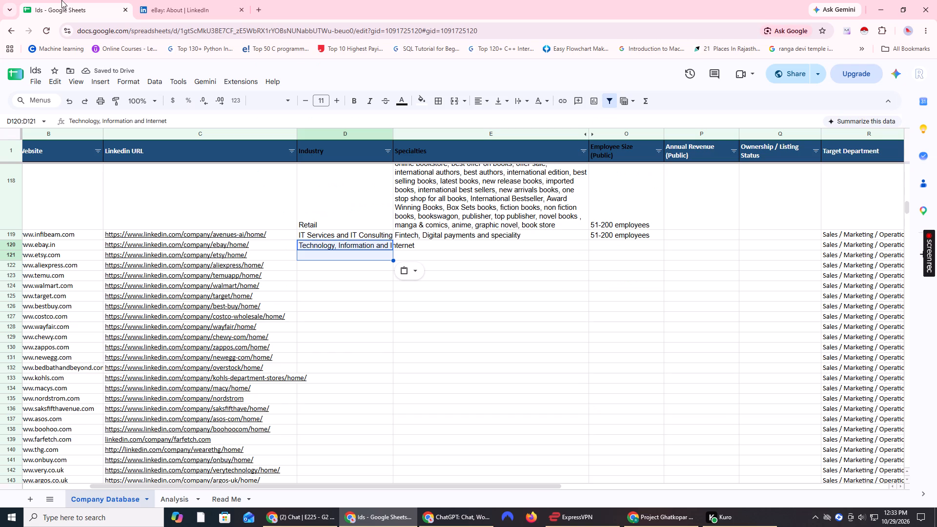
pyautogui.click(607, 248)
pyautogui.hotkey('ctrl', 'v')
# Copy eBay's specialties, e-commerce, retail, internet, technology, from LinkedIn into the Specialties cell E120.
pyautogui.click(203, 0)
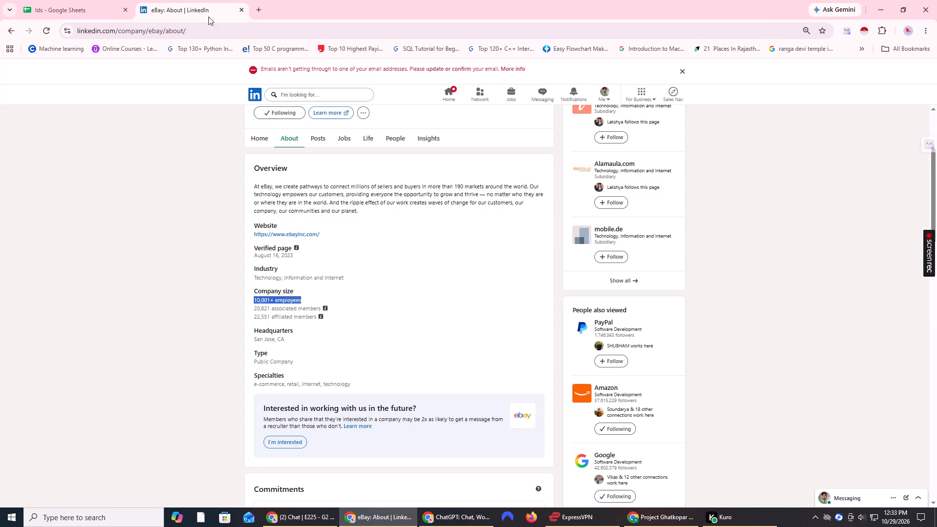
pyautogui.tripleClick(291, 385)
pyautogui.hotkey('ctrl', 'c')
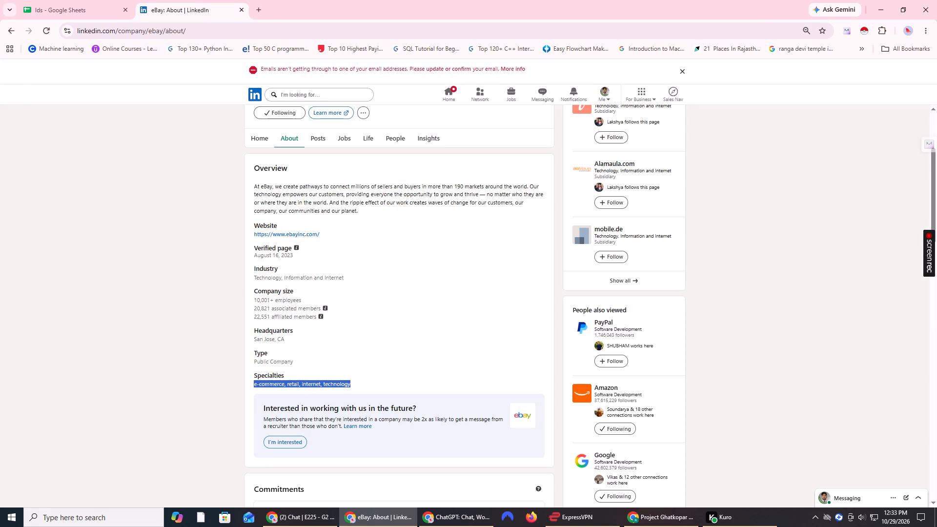
pyautogui.click(80, 0)
pyautogui.click(440, 243)
pyautogui.hotkey('ctrl', 'v')
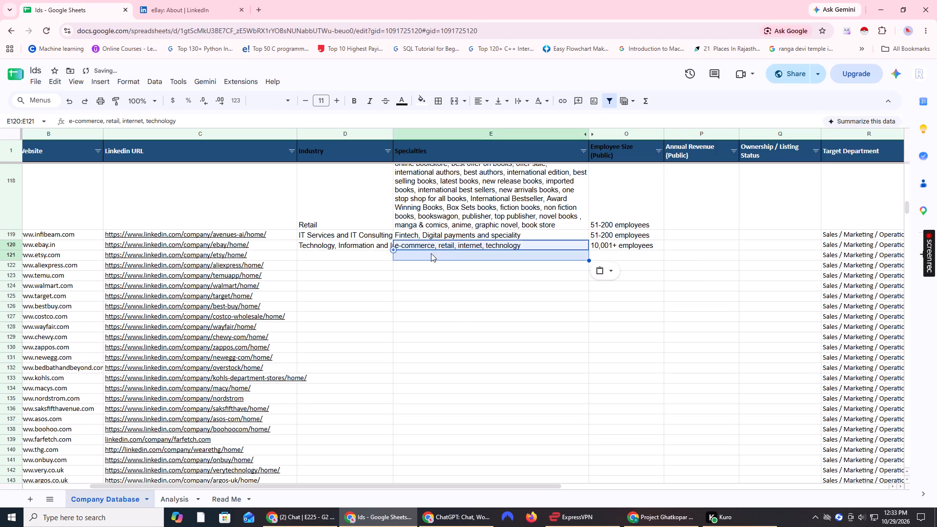
# Open the Etsy company page from its LinkedIn URL in row 121 and close the eBay page.
pyautogui.click(231, 252)
pyautogui.click(179, 275)
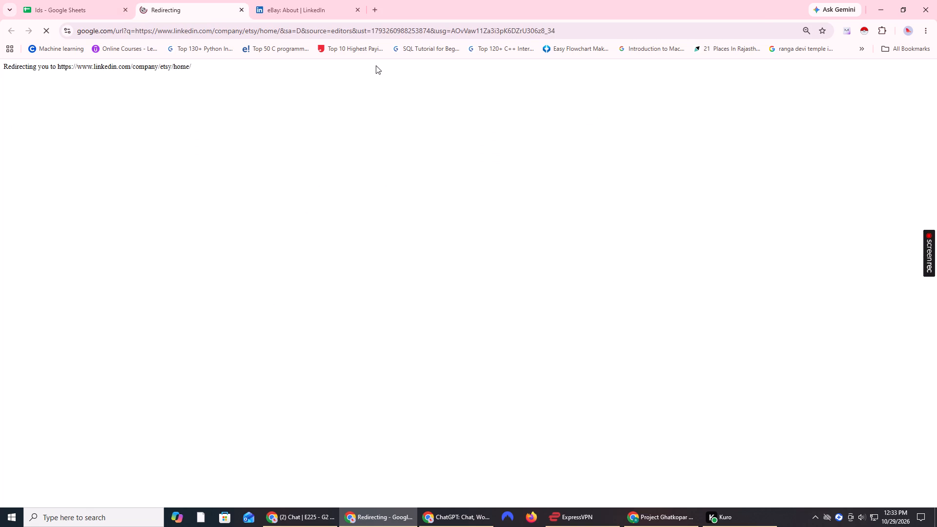
pyautogui.click(358, 11)
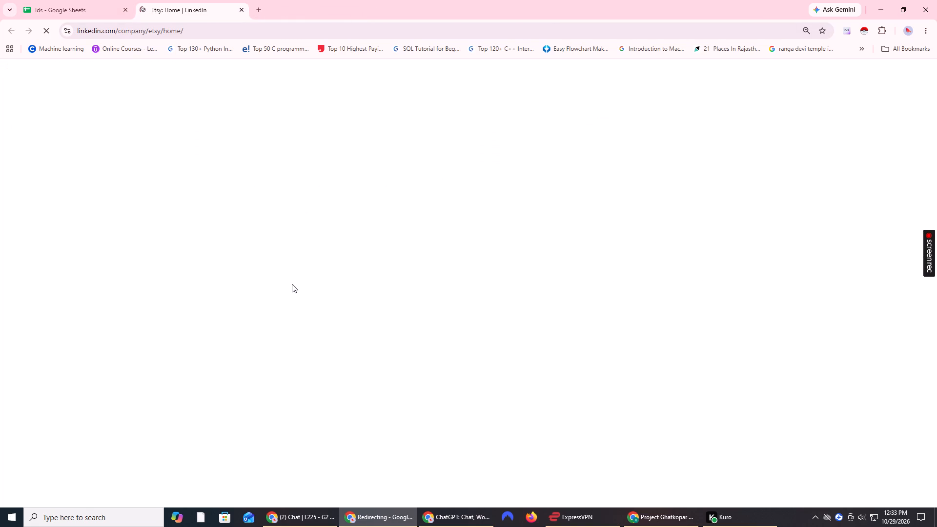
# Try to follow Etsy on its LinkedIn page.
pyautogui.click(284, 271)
# Copy Etsy's industry, Software Development, from its LinkedIn About information into the Industry cell D121.
pyautogui.scroll(-1, 283, 270)
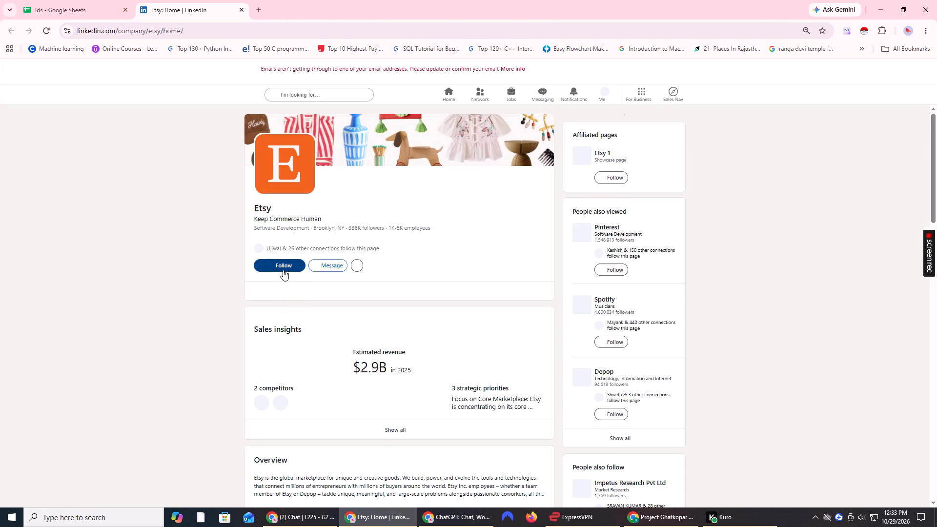
pyautogui.click(289, 290)
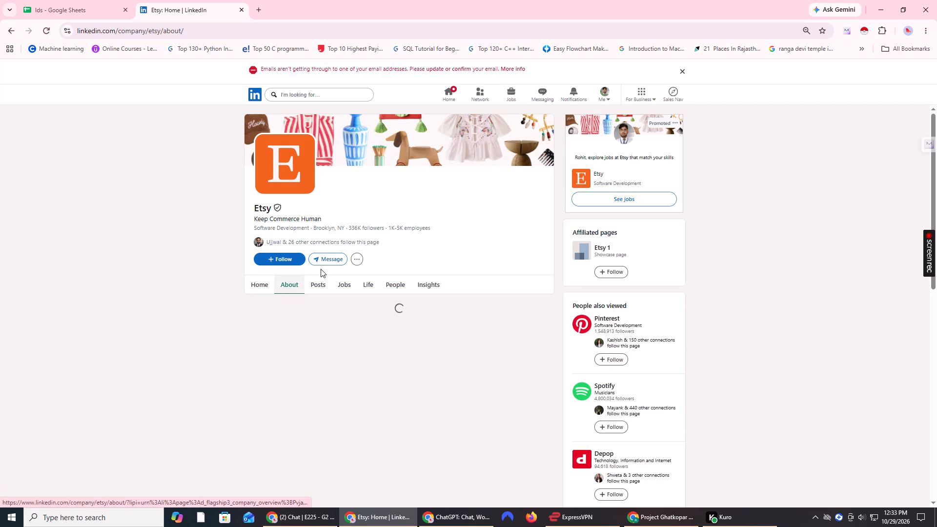
pyautogui.scroll(-4, 321, 269)
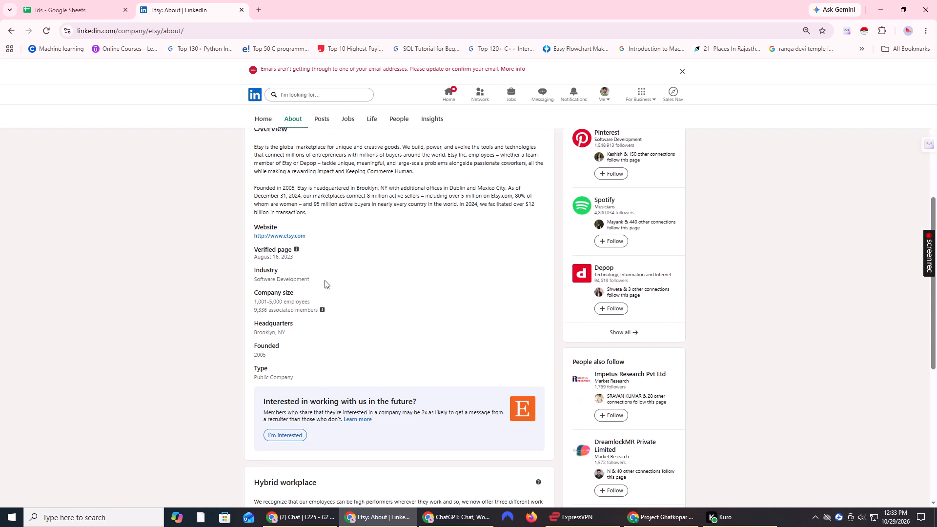
pyautogui.tripleClick(286, 270)
pyautogui.hotkey('ctrl', 'c')
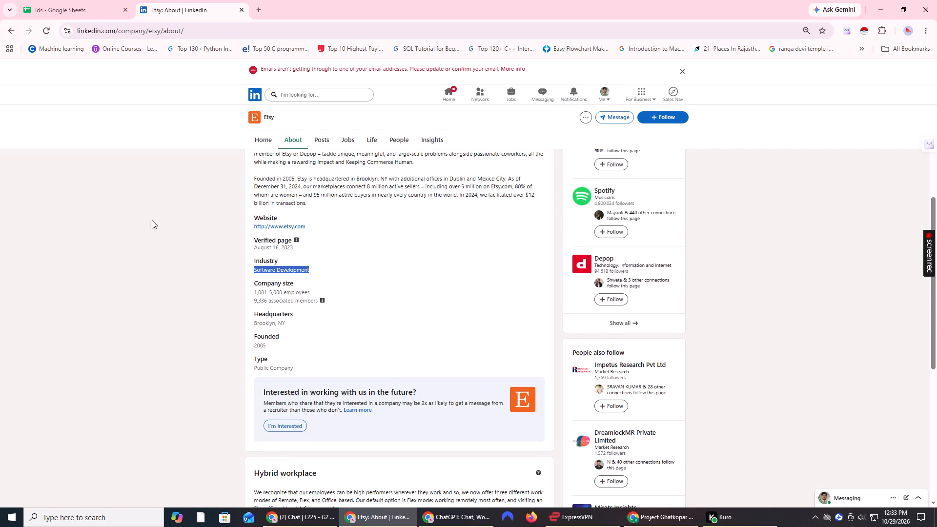
pyautogui.click(98, 0)
pyautogui.click(327, 259)
pyautogui.hotkey('ctrl', 'v')
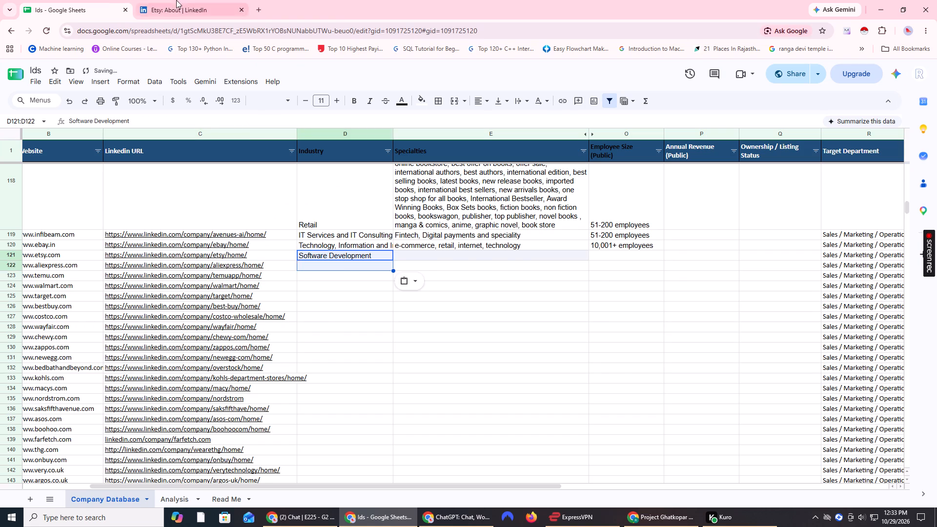
# Copy Etsy's company size, 1,001-5,000 employees, from LinkedIn into the Employee Size cell O121.
pyautogui.click(176, 0)
pyautogui.tripleClick(280, 290)
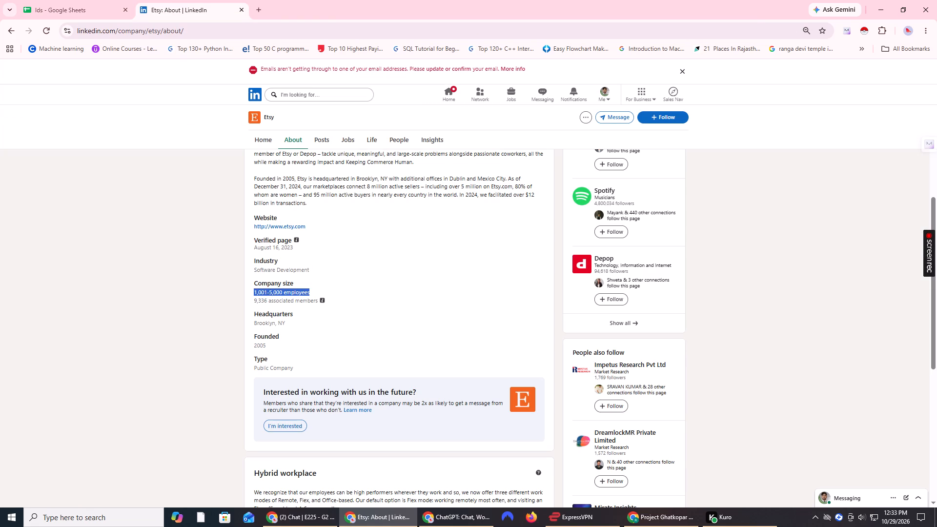
pyautogui.hotkey('ctrl', 'c')
pyautogui.click(107, 0)
pyautogui.click(602, 259)
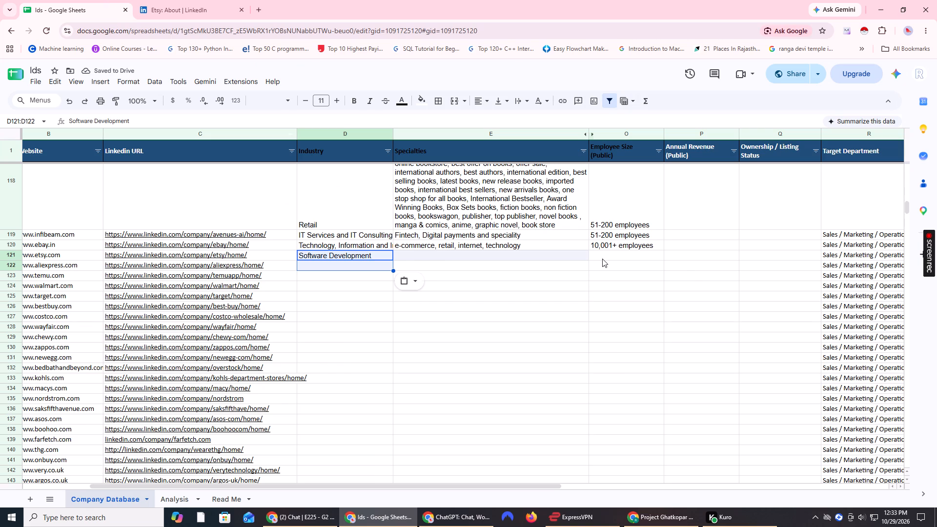
pyautogui.hotkey('ctrl', 'v')
# Check Etsy's LinkedIn About information for specialties and return to the Ids spreadsheet.
pyautogui.click(176, 0)
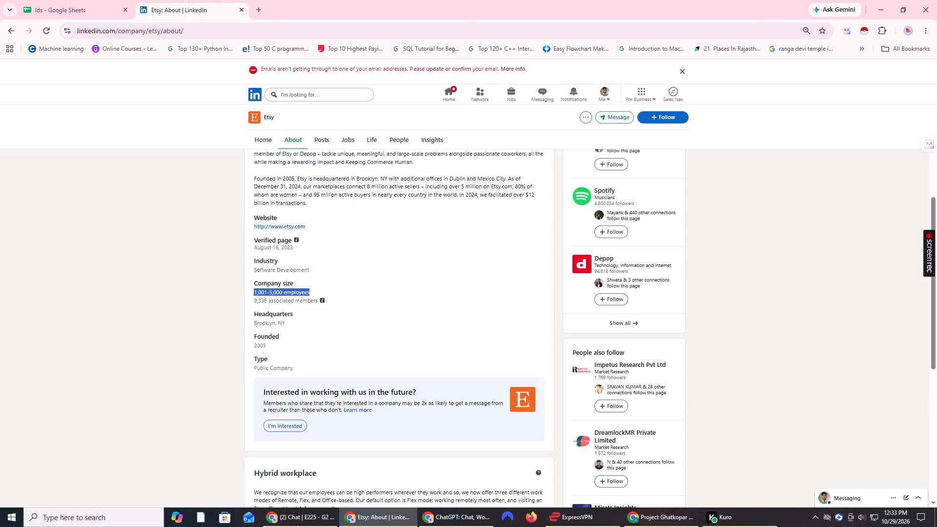
pyautogui.scroll(-2, 289, 322)
pyautogui.click(61, 0)
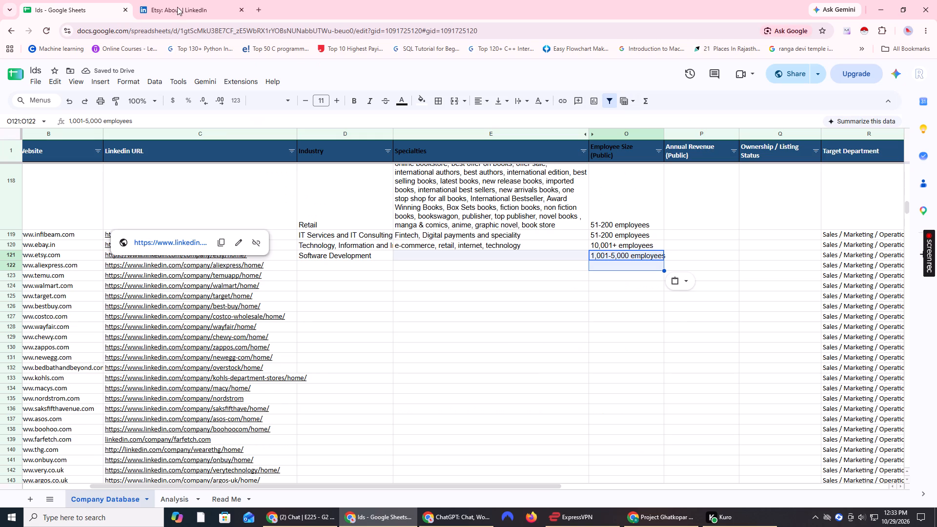
# Close Etsy's page, open AliExpress's LinkedIn page from cell C122 of the Ids spreadsheet, and follow AliExpress.
pyautogui.click(244, 10)
pyautogui.click(322, 296)
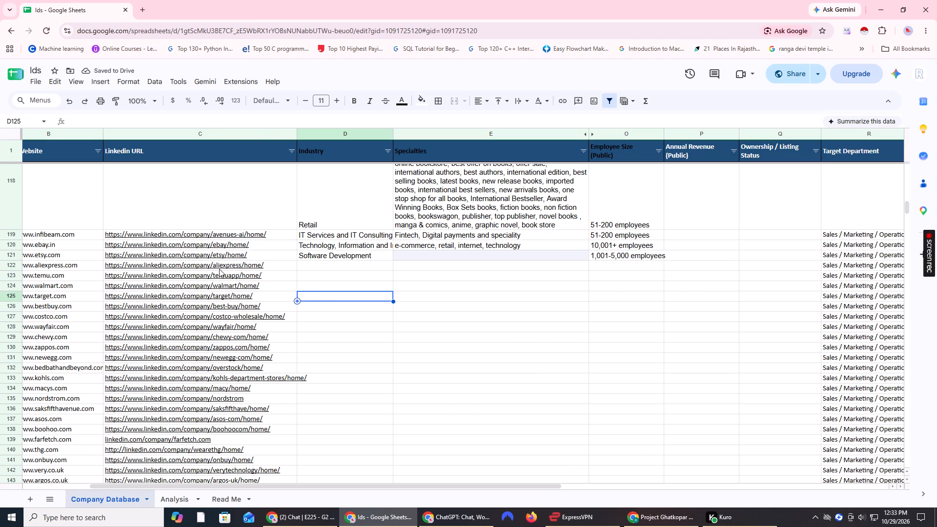
pyautogui.click(214, 264)
pyautogui.click(163, 284)
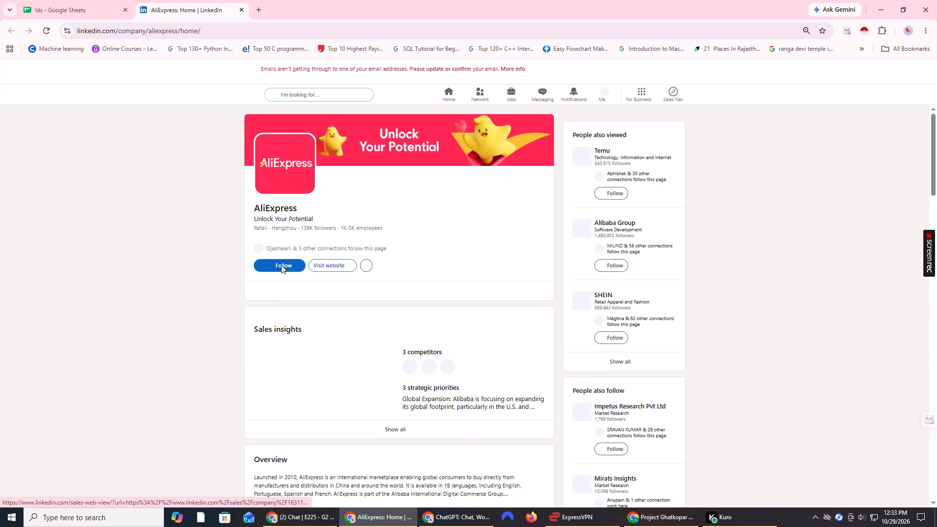
pyautogui.click(281, 266)
pyautogui.click(280, 263)
# Copy AliExpress's industry, Retail, from its LinkedIn About information into the Industry cell D122.
pyautogui.click(283, 284)
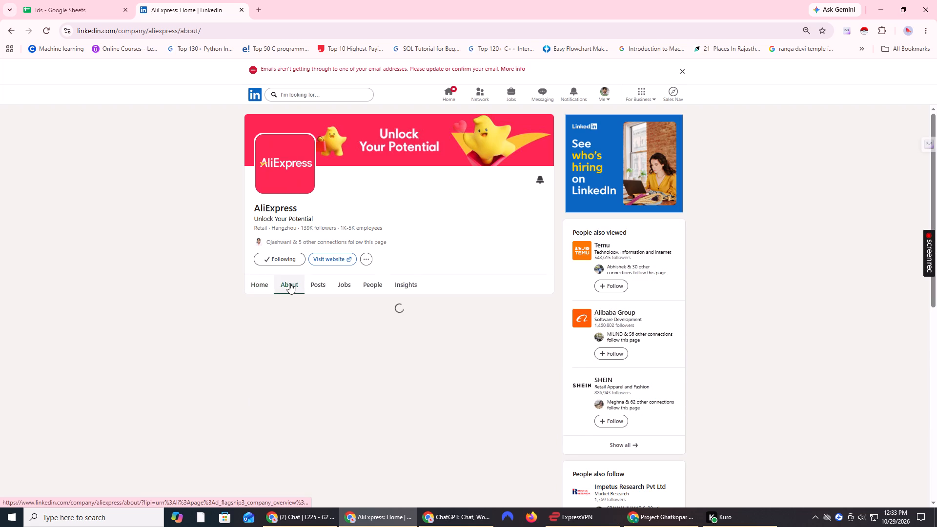
pyautogui.scroll(-4, 299, 248)
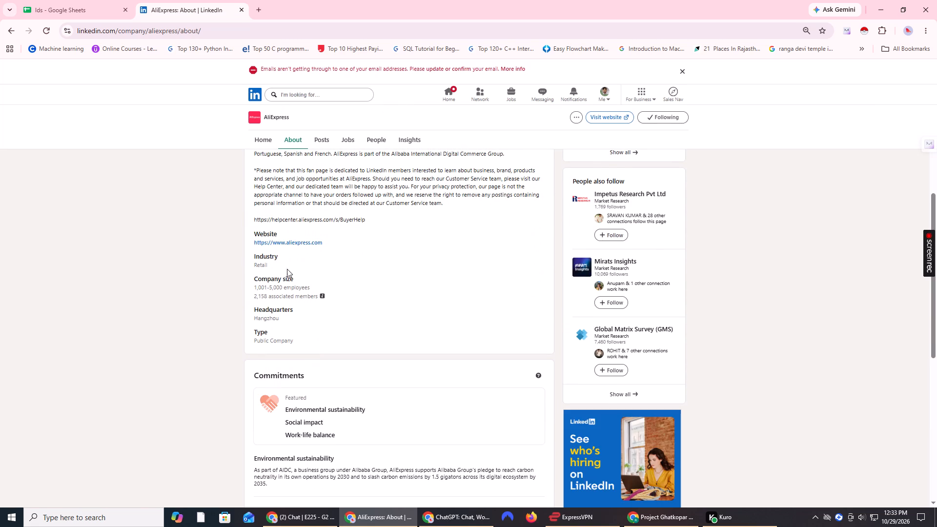
pyautogui.doubleClick(259, 262)
pyautogui.hotkey('ctrl', 'c')
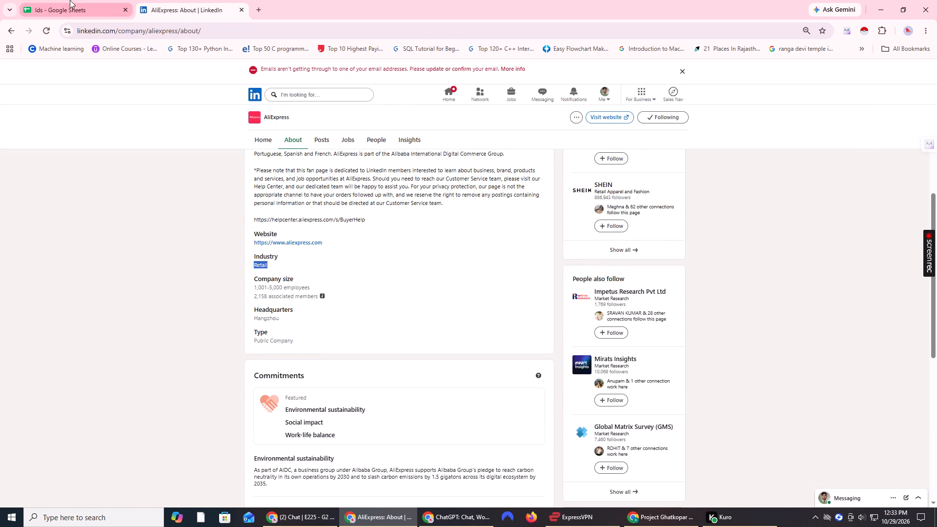
pyautogui.click(70, 0)
pyautogui.click(313, 268)
pyautogui.hotkey('ctrl', 'v')
# Copy AliExpress's company size, 1,001-5,000 employees, from LinkedIn into the Employee Size cell O122.
pyautogui.click(144, 0)
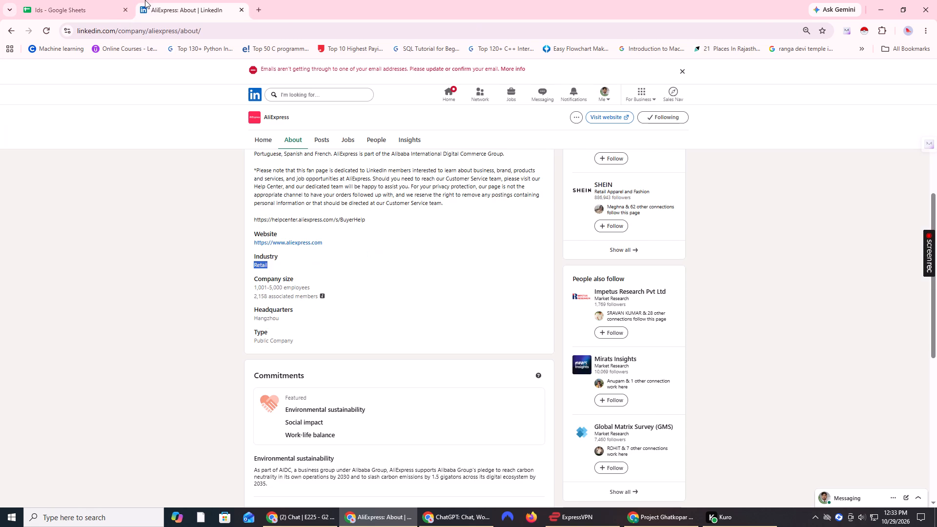
pyautogui.tripleClick(275, 287)
pyautogui.hotkey('ctrl', 'c')
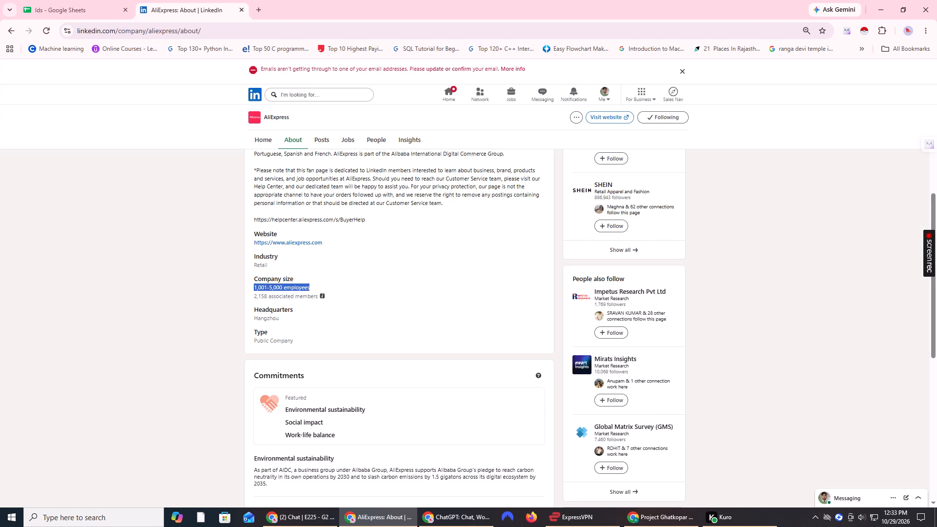
pyautogui.click(57, 0)
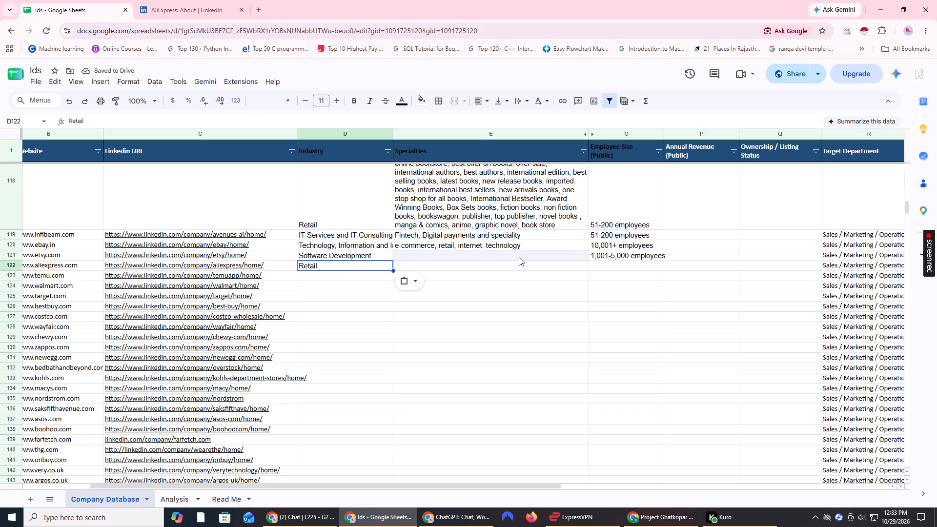
pyautogui.click(612, 267)
pyautogui.hotkey('ctrl', 'v')
pyautogui.click(337, 304)
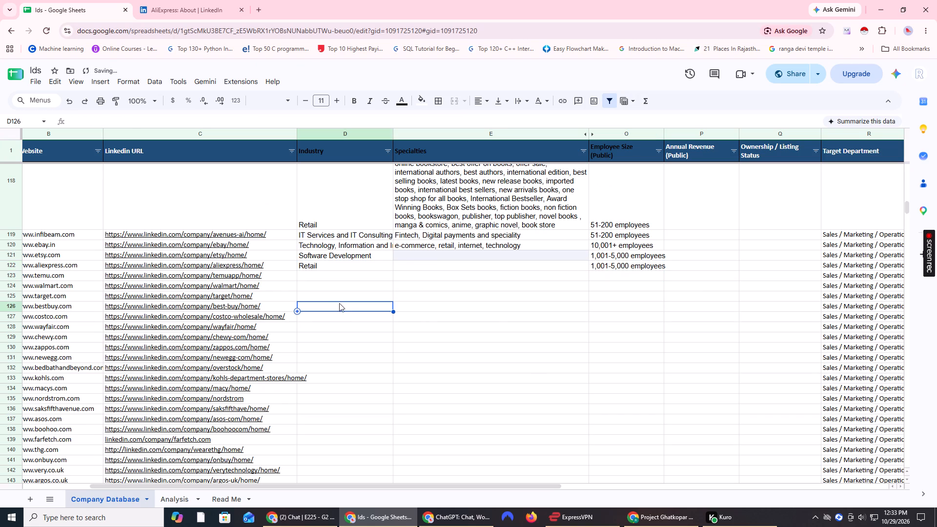
# Open Temu's LinkedIn page from cell C123, close AliExpress's page, and follow Temu, dismissing any stray command window.
pyautogui.click(204, 276)
pyautogui.click(178, 291)
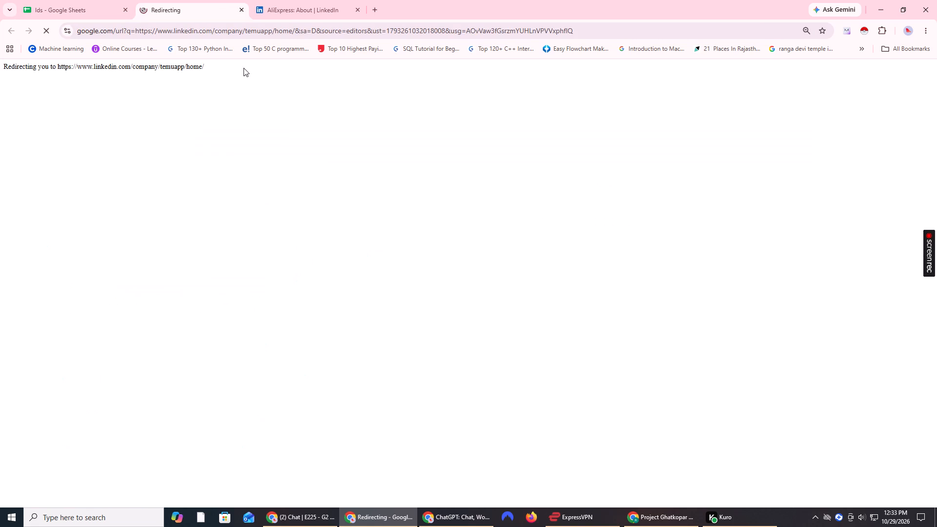
pyautogui.click(359, 11)
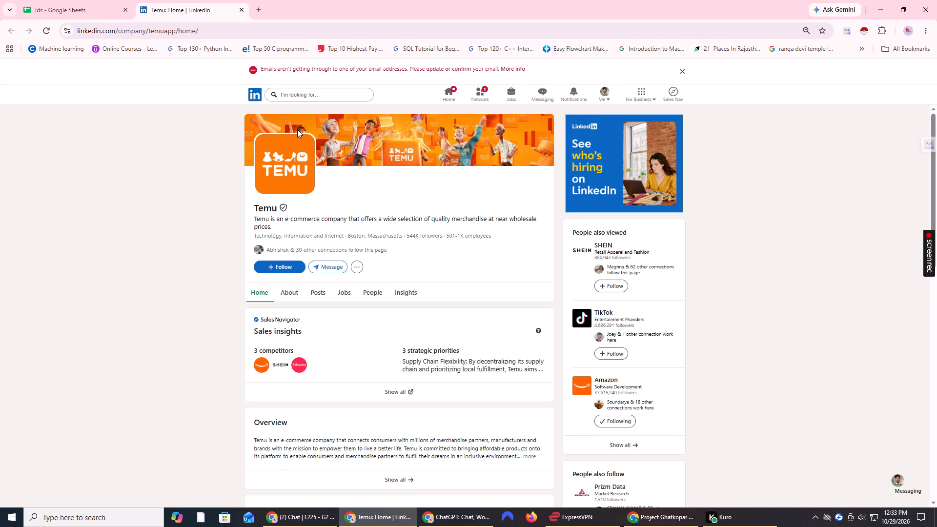
pyautogui.click(272, 267)
pyautogui.click(292, 294)
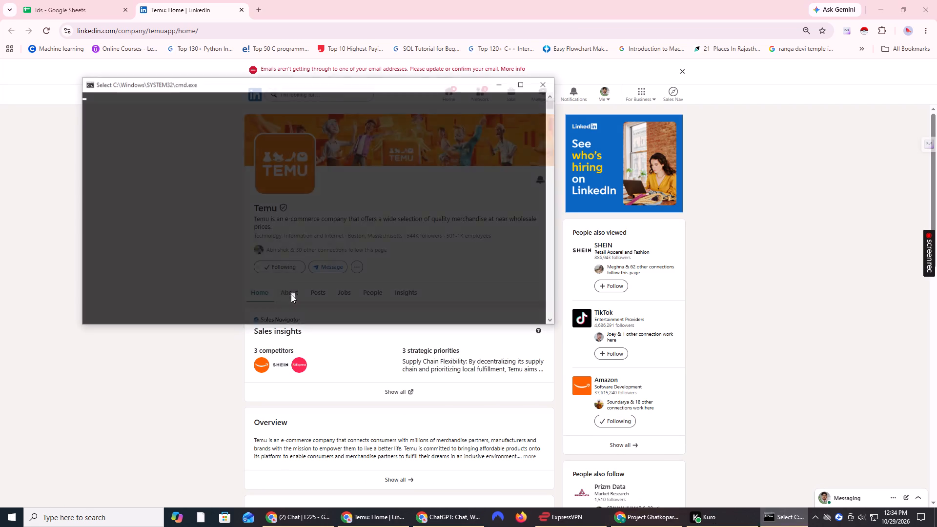
pyautogui.click(541, 82)
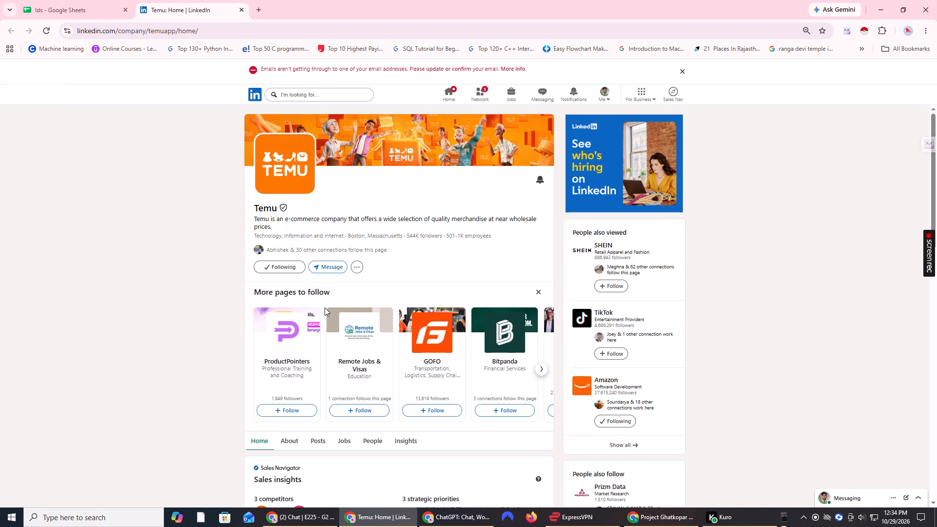
# Copy Temu's industry, Technology, Information and Internet, from its LinkedIn About information into the Industry cell D123.
pyautogui.scroll(-4, 310, 344)
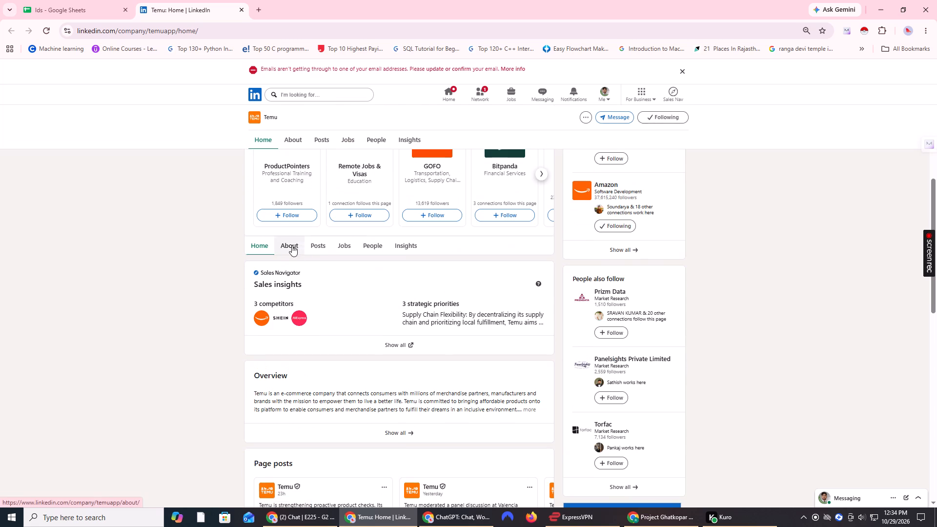
pyautogui.click(292, 245)
pyautogui.scroll(-5, 288, 242)
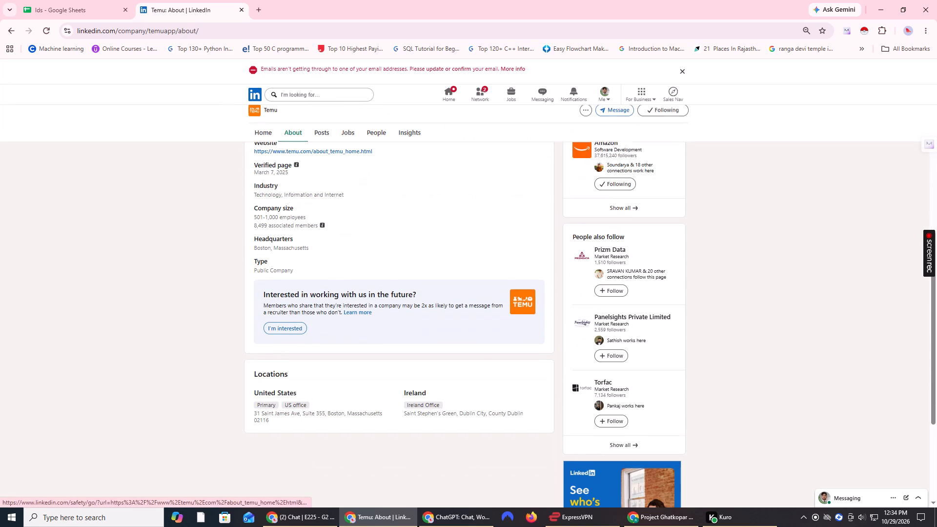
pyautogui.tripleClick(280, 186)
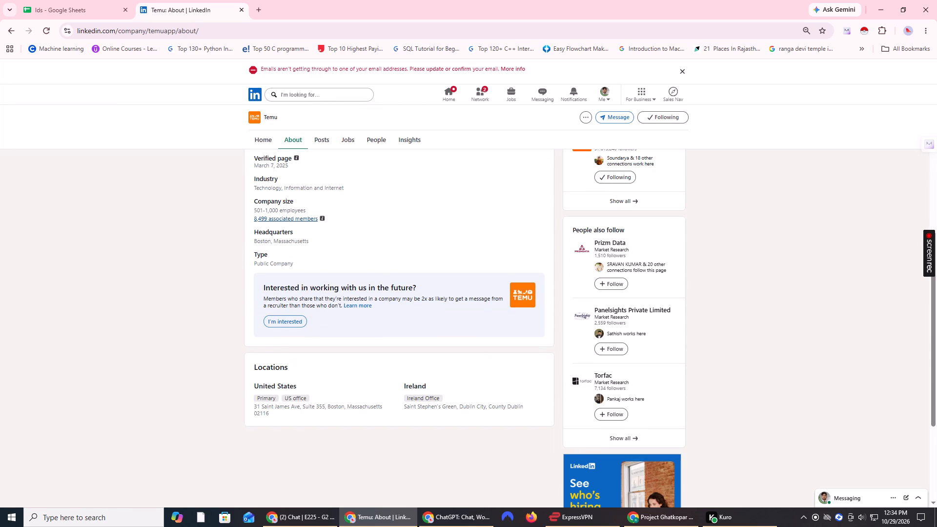
pyautogui.hotkey('ctrl', 'c')
pyautogui.click(99, 0)
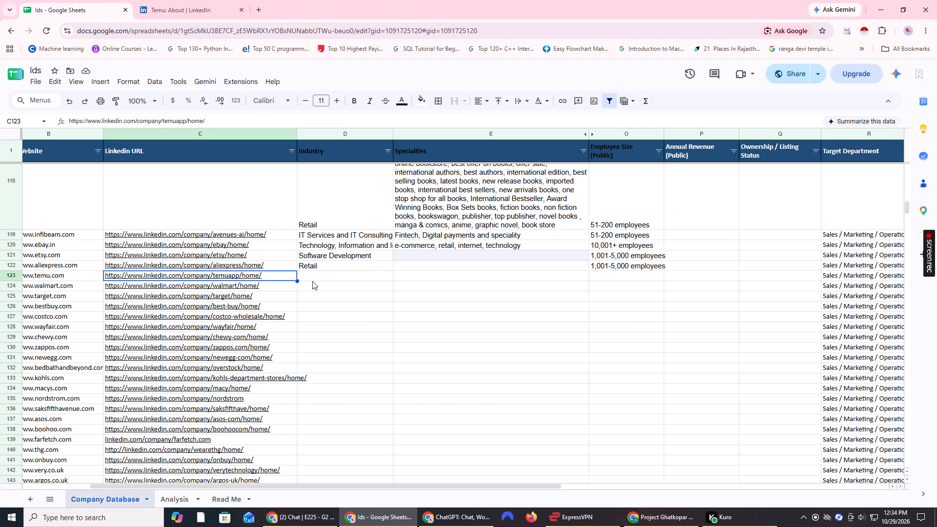
pyautogui.click(316, 278)
pyautogui.hotkey('ctrl', 'v')
# Copy Temu's company size, 501-1,000 employees, from LinkedIn into the Employee Size cell O123.
pyautogui.click(166, 0)
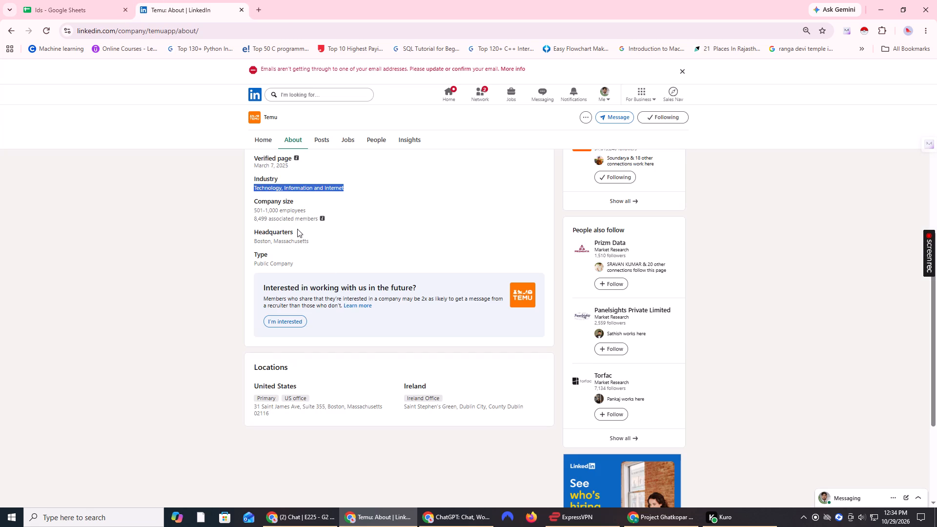
pyautogui.tripleClick(285, 210)
pyautogui.hotkey('ctrl', 'c')
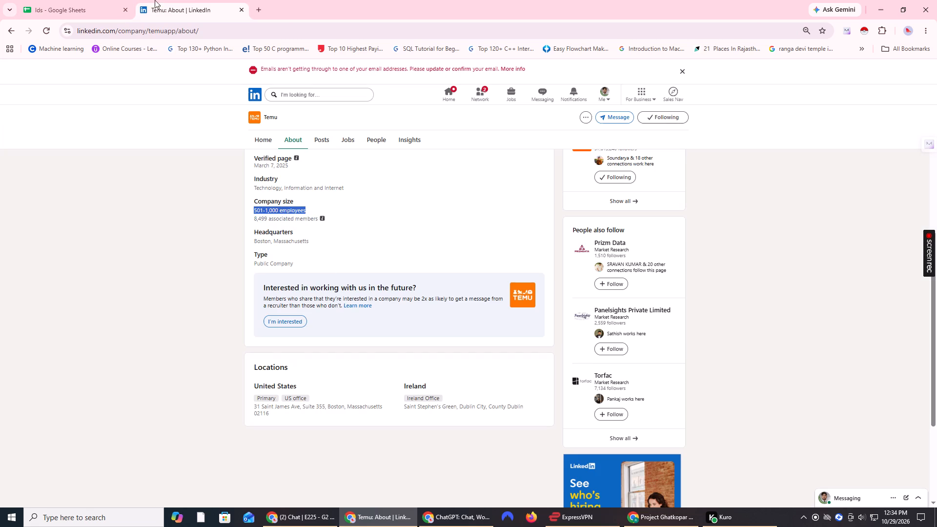
pyautogui.click(165, 0)
pyautogui.click(63, 0)
pyautogui.click(604, 277)
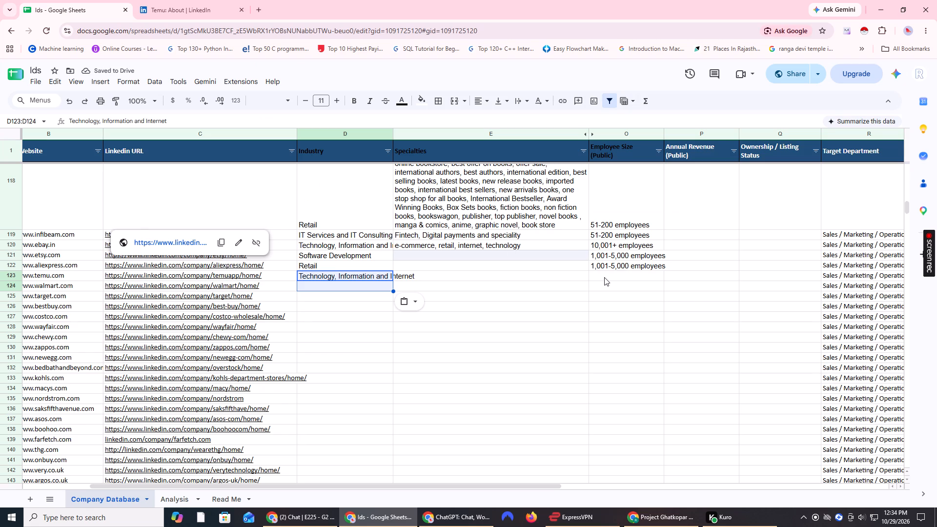
pyautogui.hotkey('ctrl', 'v')
# Replace Temu's page with Walmart's LinkedIn page from cell C124 and copy Walmart's industry, Retail, into the Industry cell D124.
pyautogui.click(230, 287)
pyautogui.click(174, 307)
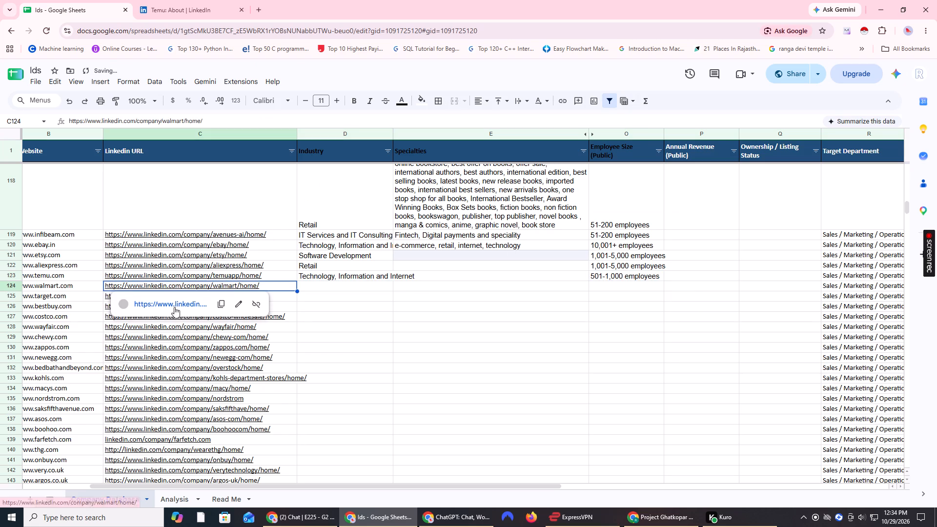
pyautogui.click(359, 11)
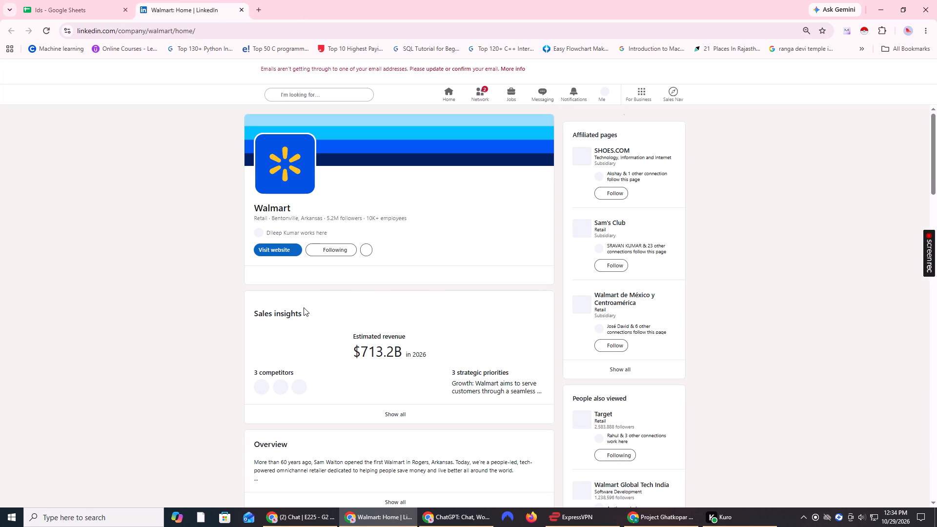
pyautogui.click(286, 277)
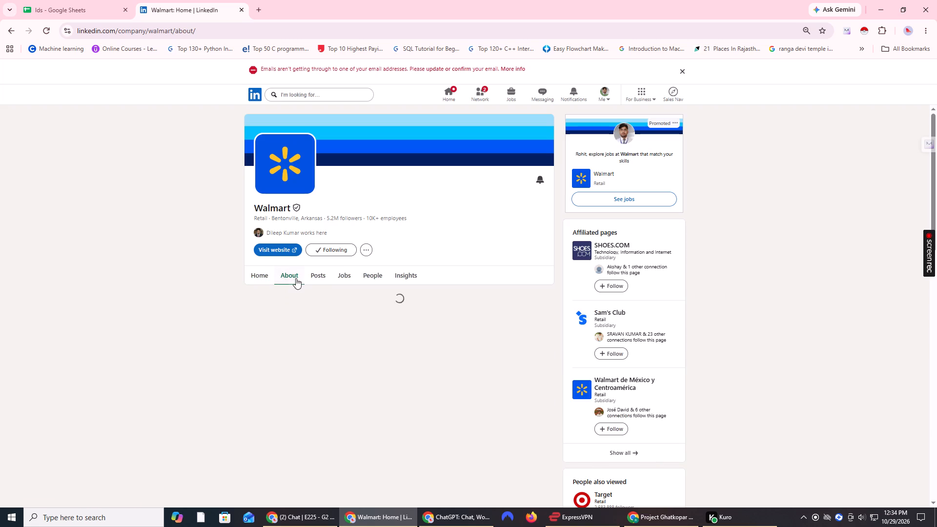
pyautogui.scroll(-3, 296, 278)
pyautogui.scroll(1, 296, 278)
pyautogui.scroll(-1, 296, 278)
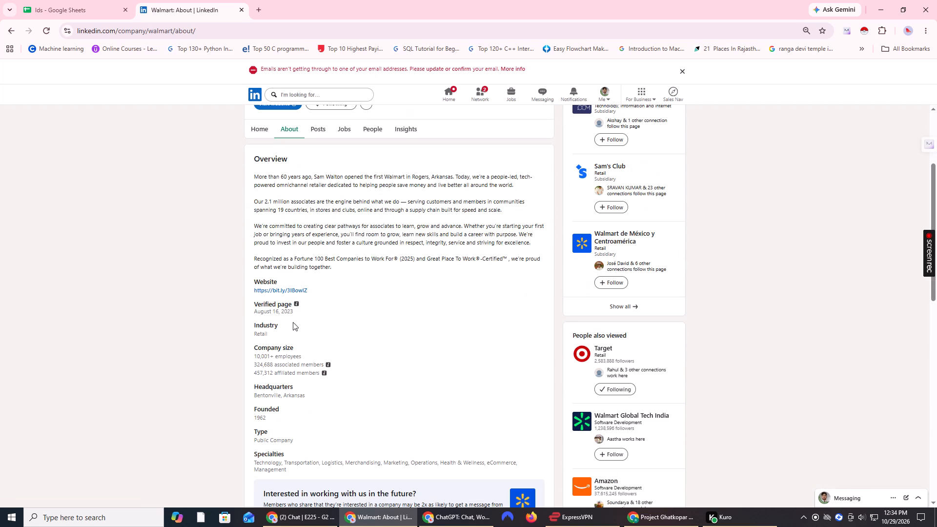
pyautogui.doubleClick(265, 335)
pyautogui.hotkey('ctrl', 'c')
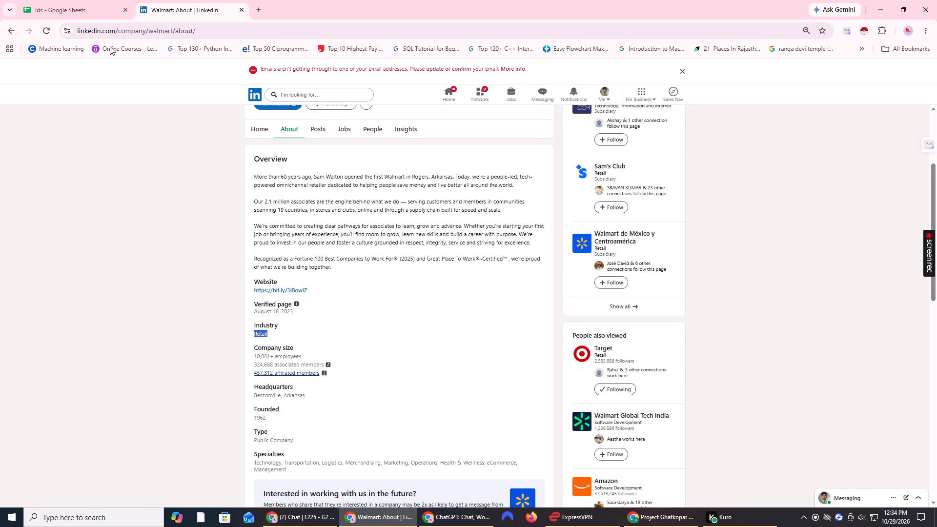
pyautogui.click(117, 0)
pyautogui.click(325, 288)
pyautogui.hotkey('ctrl', 'v')
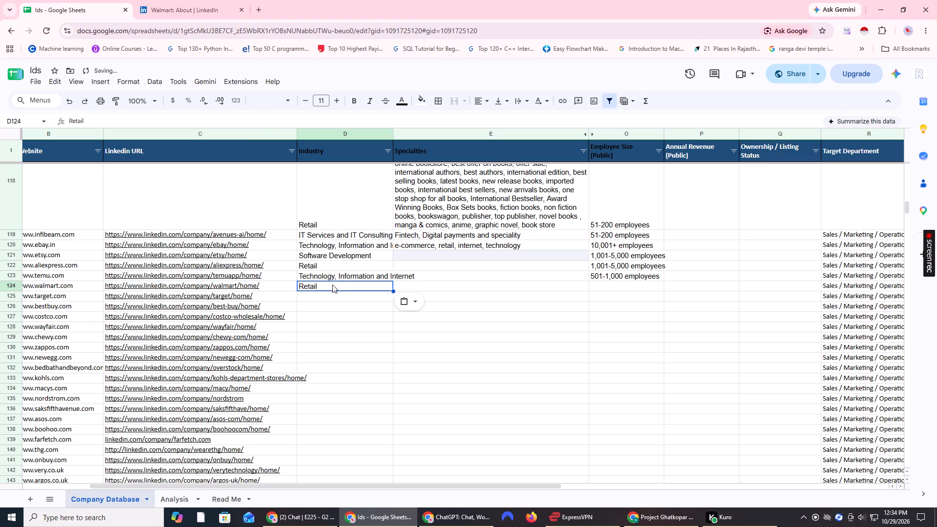
# Copy Walmart's company size, 10,001+ employees, from LinkedIn into the Employee Size cell O124.
pyautogui.click(199, 0)
pyautogui.scroll(-3, 313, 367)
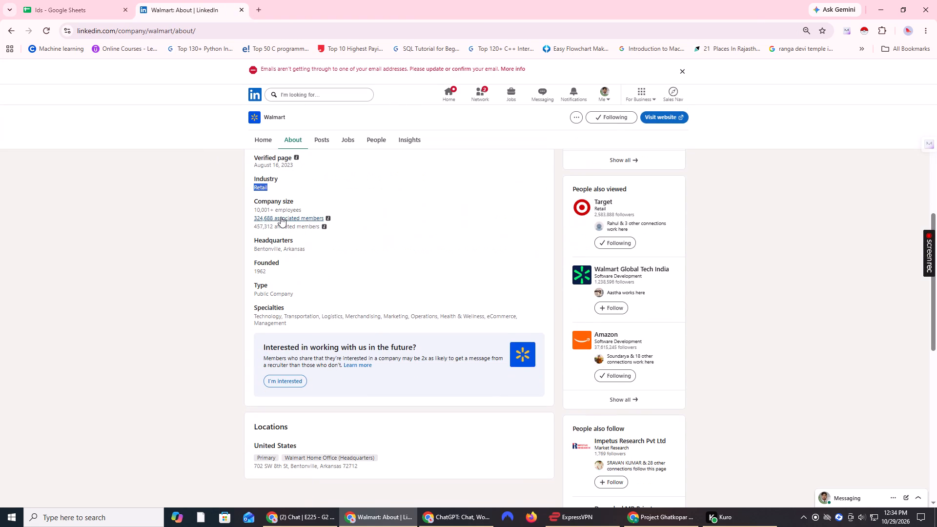
pyautogui.tripleClick(272, 206)
pyautogui.hotkey('ctrl', 'c')
pyautogui.click(87, 0)
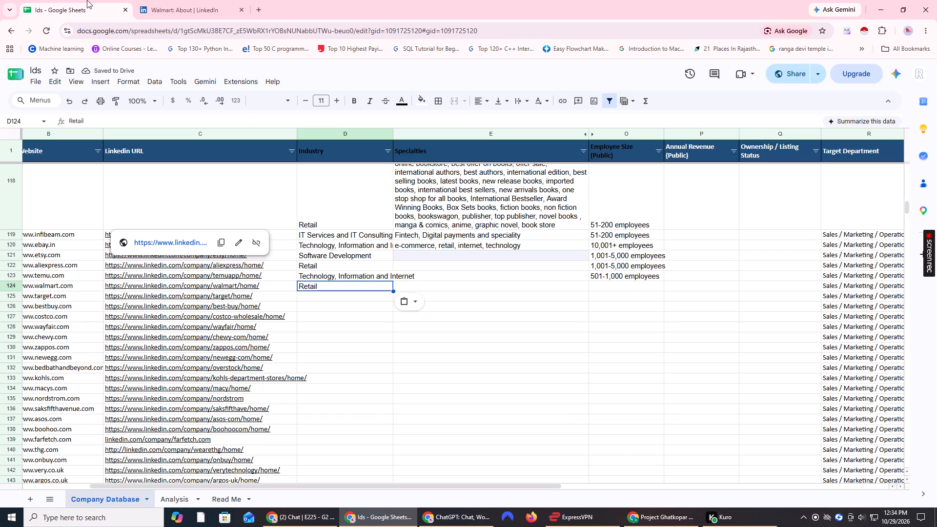
pyautogui.click(604, 285)
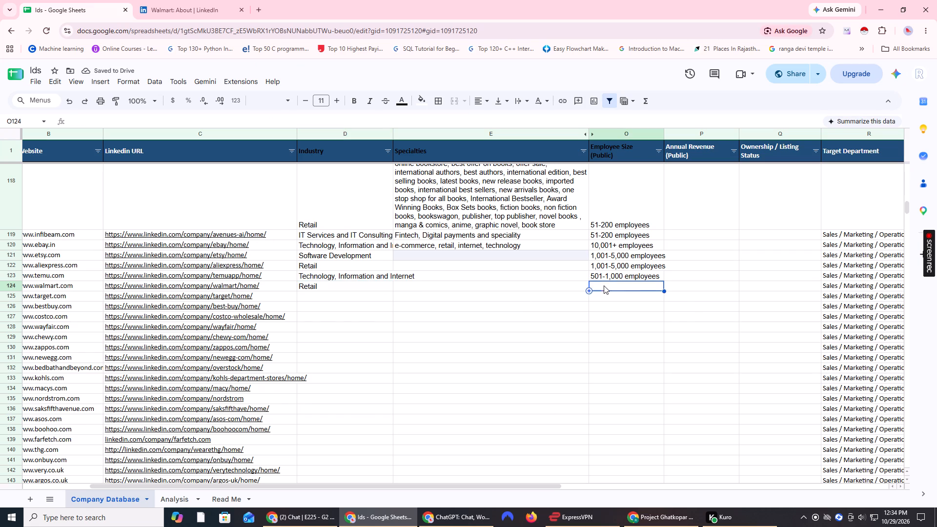
pyautogui.hotkey('ctrl', 'v')
# Copy Walmart's full specialties list, from Technology through Management, from LinkedIn into the Specialties cell E124.
pyautogui.click(182, 0)
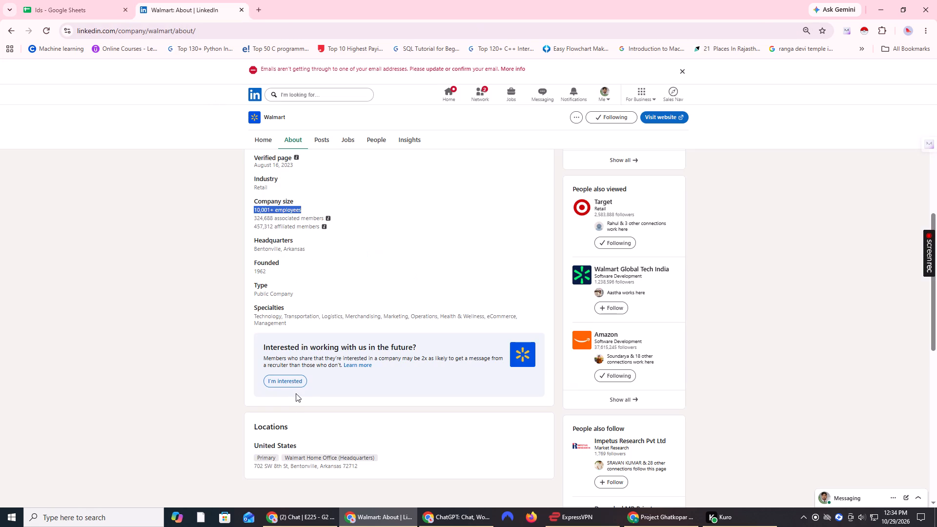
pyautogui.tripleClick(309, 313)
pyautogui.hotkey('ctrl', 'c')
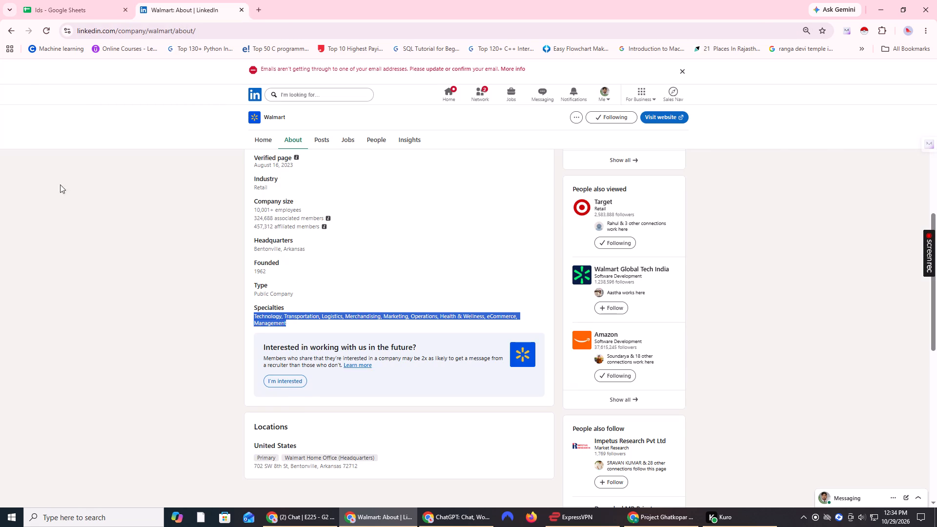
pyautogui.click(67, 0)
pyautogui.click(406, 293)
pyautogui.click(406, 287)
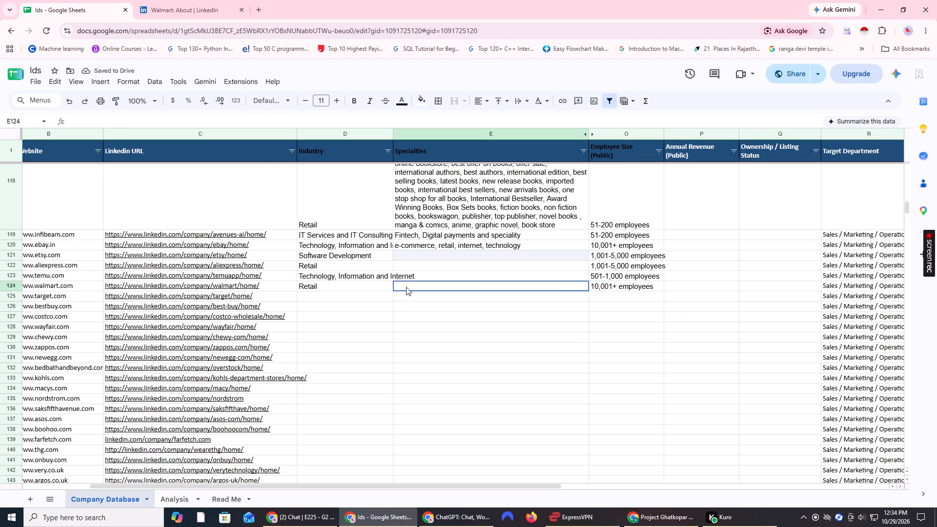
pyautogui.hotkey('ctrl', 'v')
pyautogui.click(365, 331)
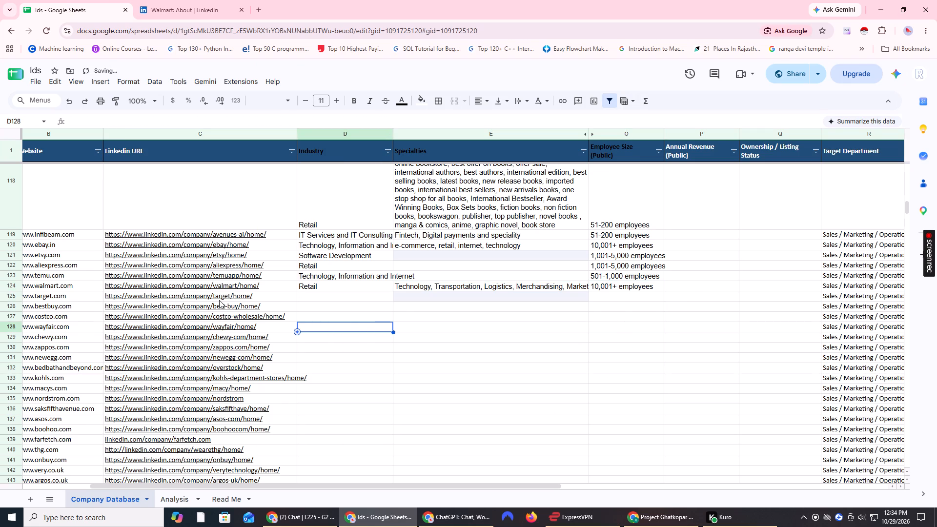
# Open Target's LinkedIn page from cell C125 and close Walmart's page.
pyautogui.click(217, 297)
pyautogui.click(172, 312)
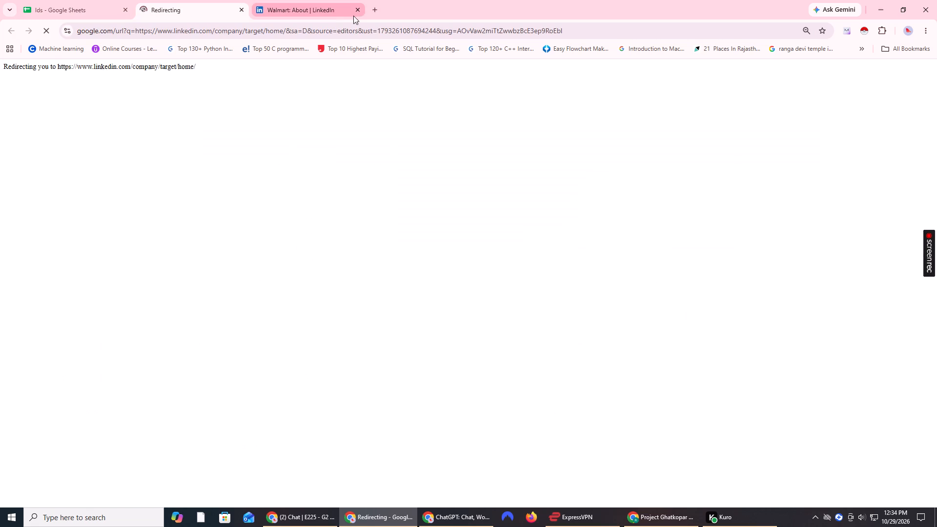
pyautogui.click(360, 11)
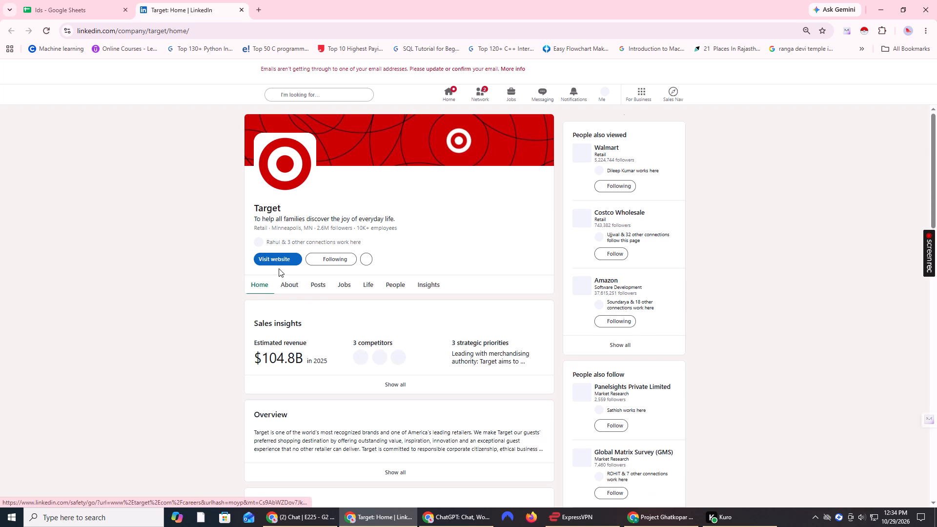
# Copy Target's industry, Retail, from the About section of its LinkedIn page into the Industry cell D125.
pyautogui.click(280, 280)
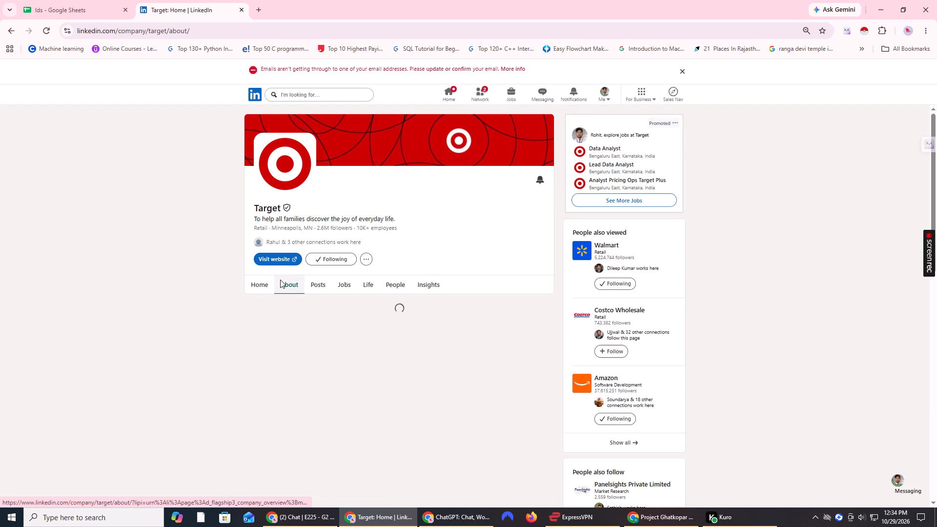
pyautogui.scroll(-3, 341, 300)
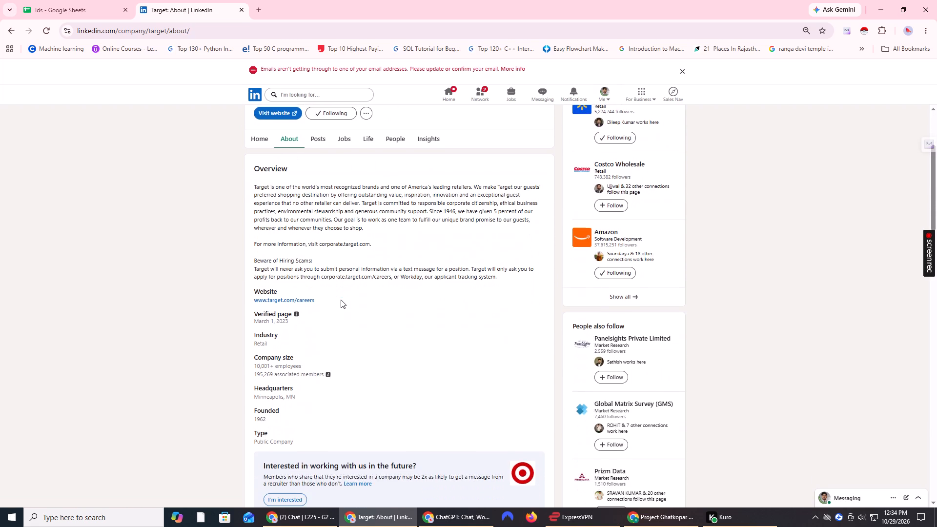
pyautogui.scroll(-1, 341, 300)
pyautogui.doubleClick(260, 293)
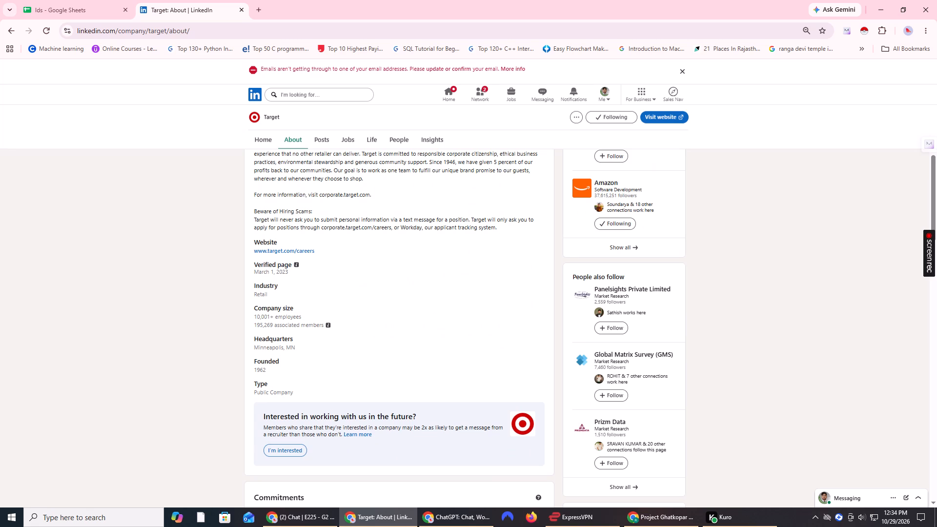
pyautogui.hotkey('ctrl', 'c')
pyautogui.click(67, 0)
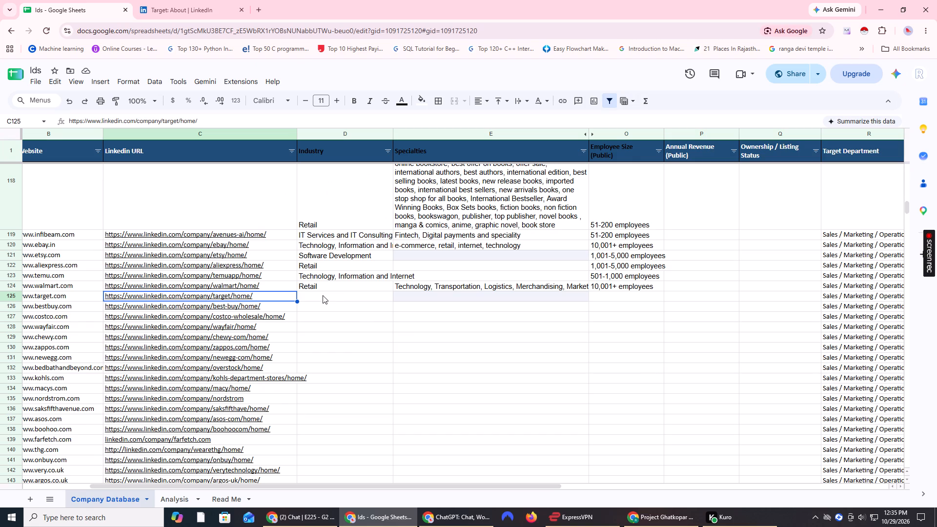
pyautogui.click(323, 295)
pyautogui.hotkey('ctrl', 'v')
# Copy Target's company size, 10,001+ employees, from LinkedIn into the Employee Size cell O125.
pyautogui.click(176, 0)
pyautogui.scroll(-2, 250, 295)
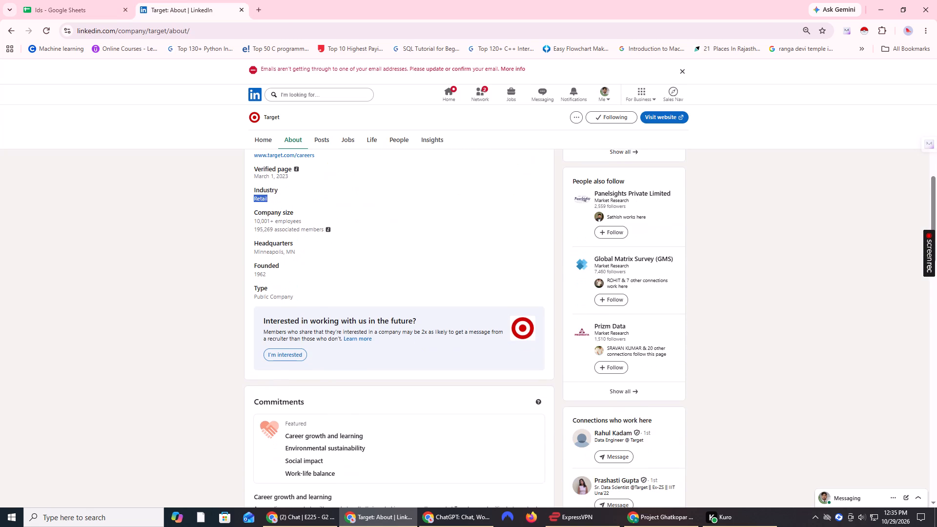
pyautogui.tripleClick(269, 216)
pyautogui.hotkey('ctrl', 'c')
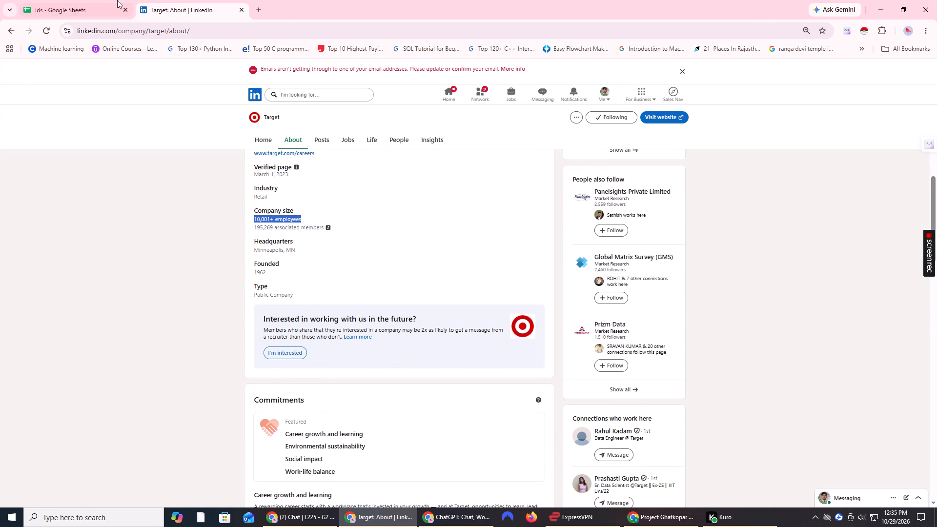
pyautogui.click(95, 0)
pyautogui.click(630, 294)
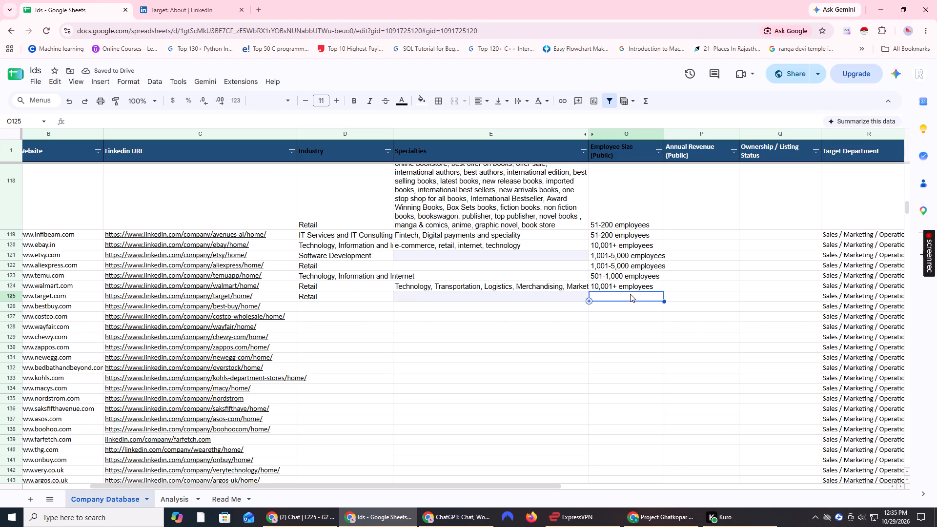
pyautogui.hotkey('ctrl', 'v')
# Open Best Buy's LinkedIn page from cell C126 and close Target's page.
pyautogui.click(306, 305)
pyautogui.click(225, 310)
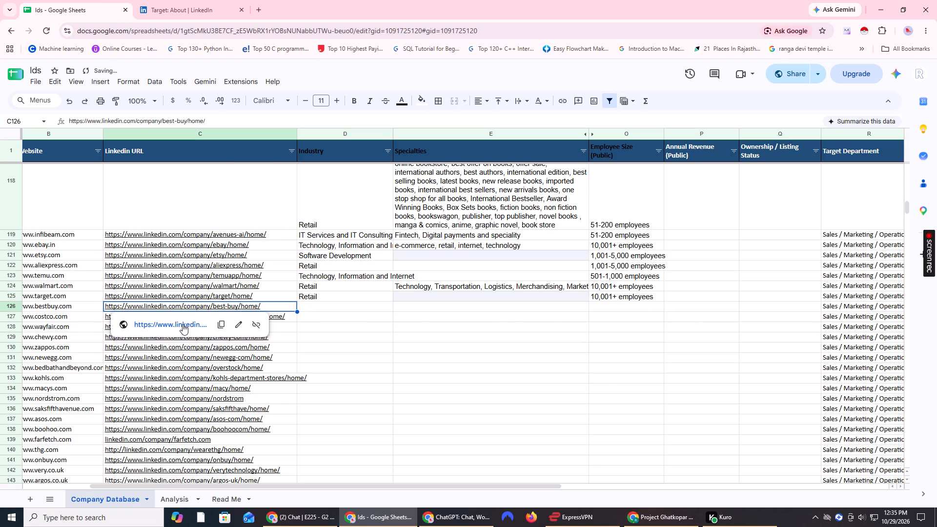
pyautogui.click(183, 324)
pyautogui.click(357, 10)
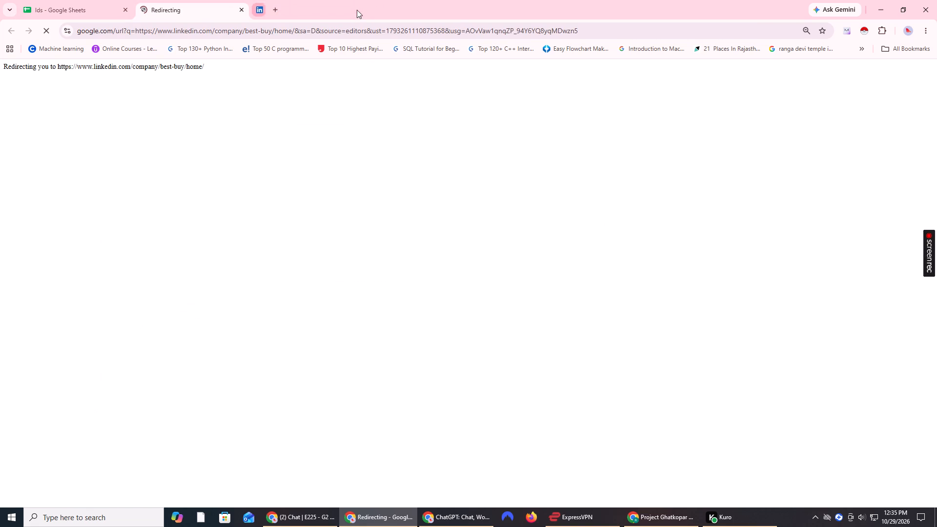
# Copy Best Buy's industry, Retail, from the About section of its LinkedIn page into the Industry cell D126.
pyautogui.scroll(-3, 267, 277)
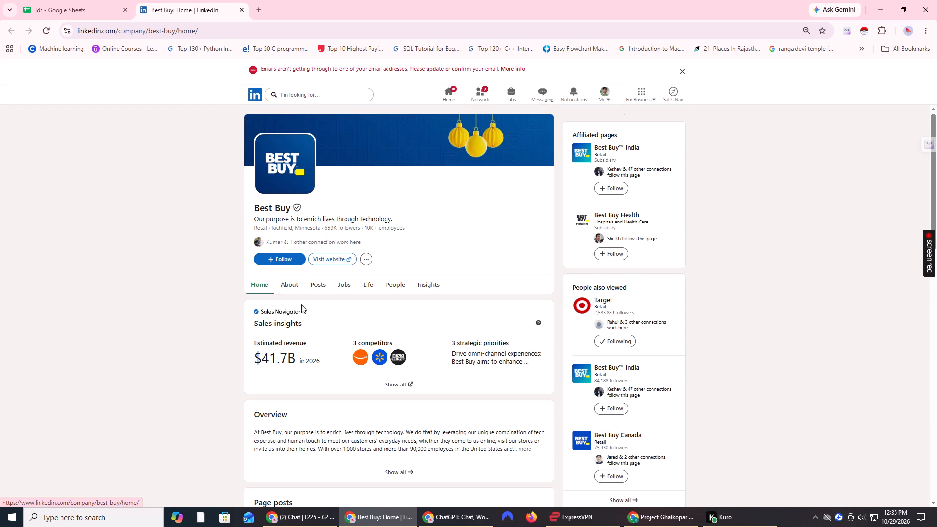
pyautogui.click(296, 285)
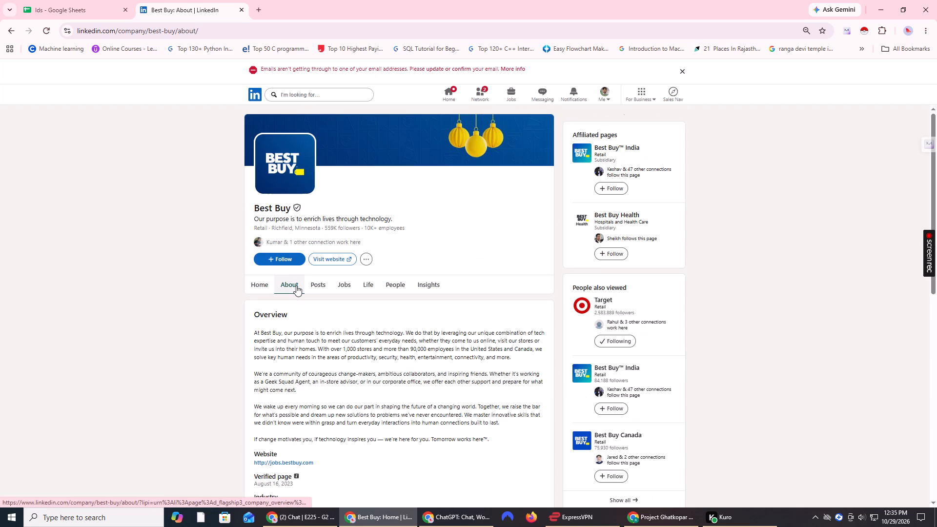
pyautogui.scroll(-4, 296, 285)
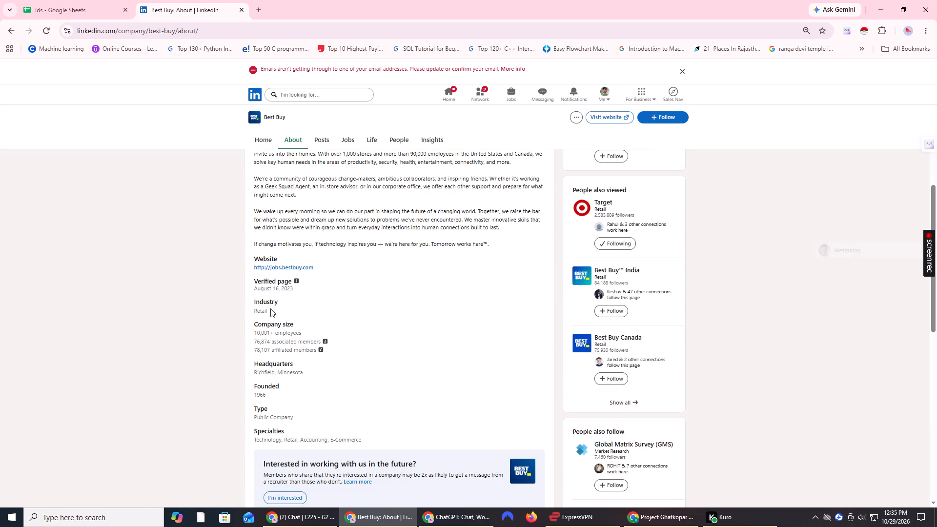
pyautogui.doubleClick(261, 308)
pyautogui.hotkey('ctrl', 'c')
pyautogui.click(83, 0)
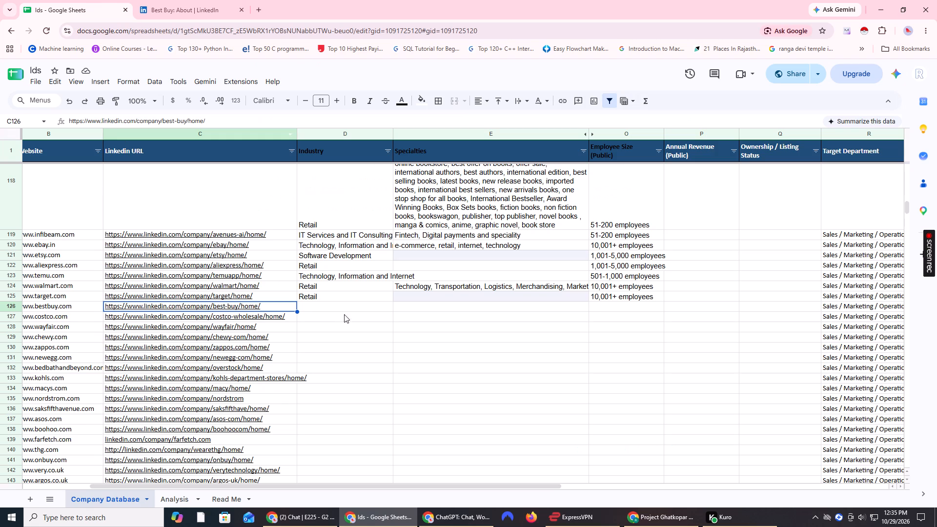
pyautogui.click(321, 305)
pyautogui.hotkey('ctrl', 'v')
# Copy Best Buy's specialties, Technology, Retail, Accounting, E-Commerce, from LinkedIn into the Specialties cell E126.
pyautogui.click(187, 0)
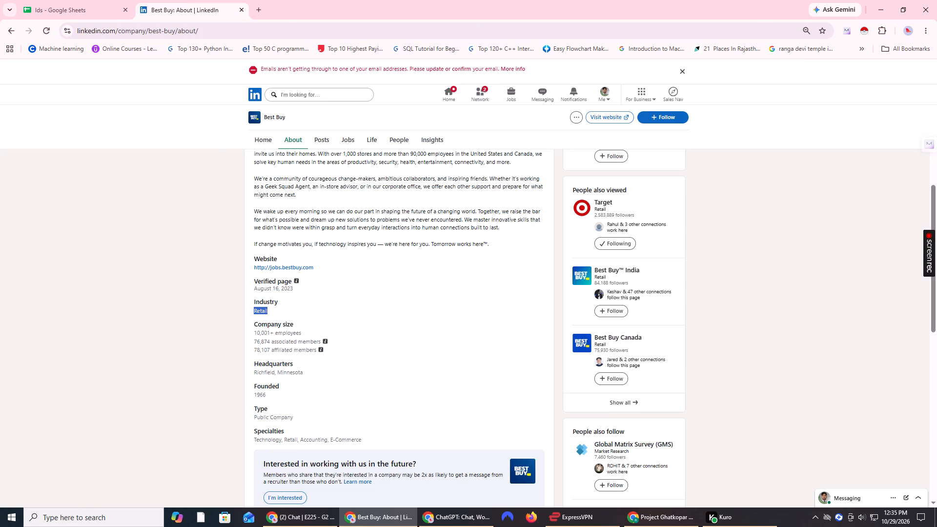
pyautogui.scroll(-2, 283, 285)
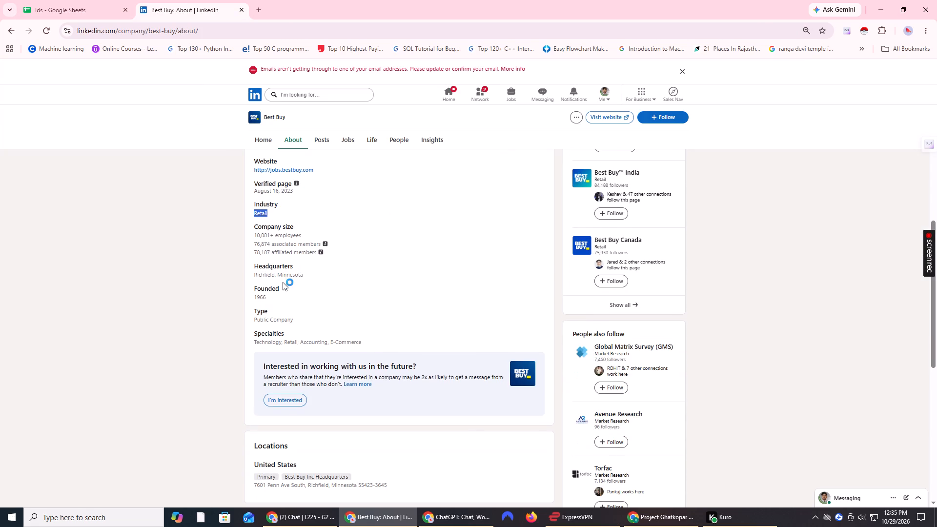
pyautogui.tripleClick(283, 339)
pyautogui.hotkey('ctrl', 'c')
pyautogui.click(80, 0)
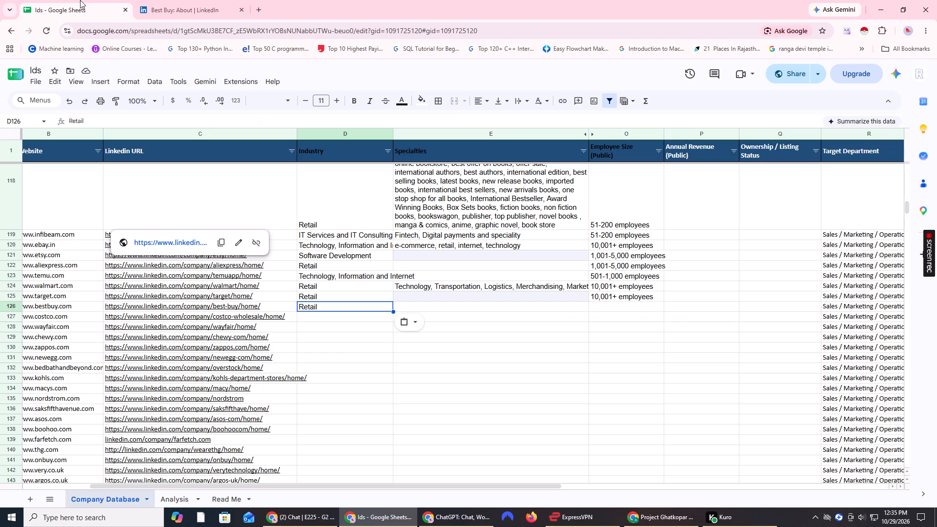
pyautogui.click(404, 307)
pyautogui.hotkey('ctrl', 'v')
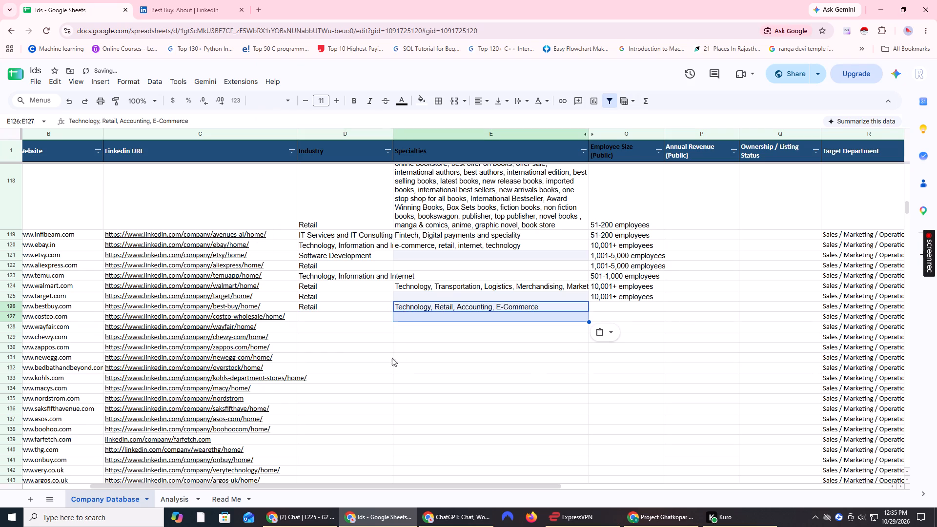
# Copy Best Buy's company size, 10,001+ employees, from LinkedIn into the Employee Size cell O126.
pyautogui.click(210, 0)
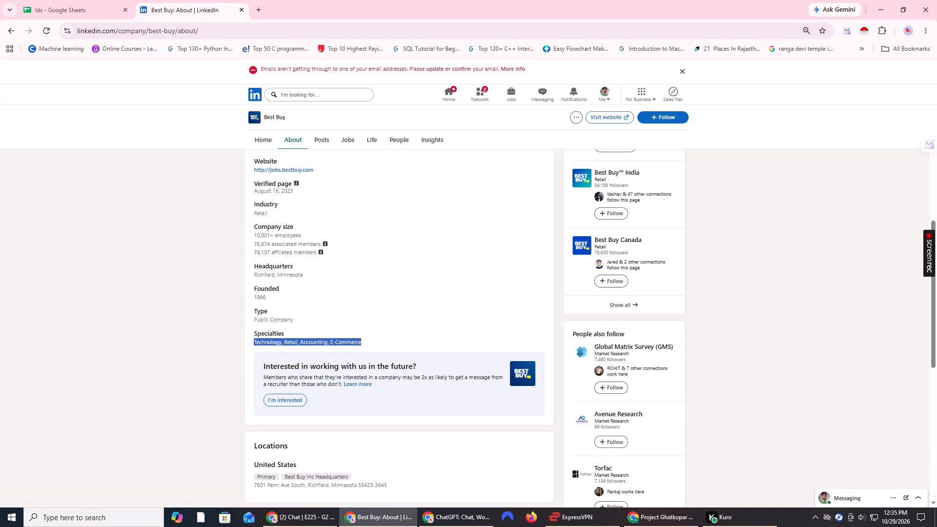
pyautogui.tripleClick(266, 234)
pyautogui.hotkey('ctrl', 'c')
pyautogui.click(58, 0)
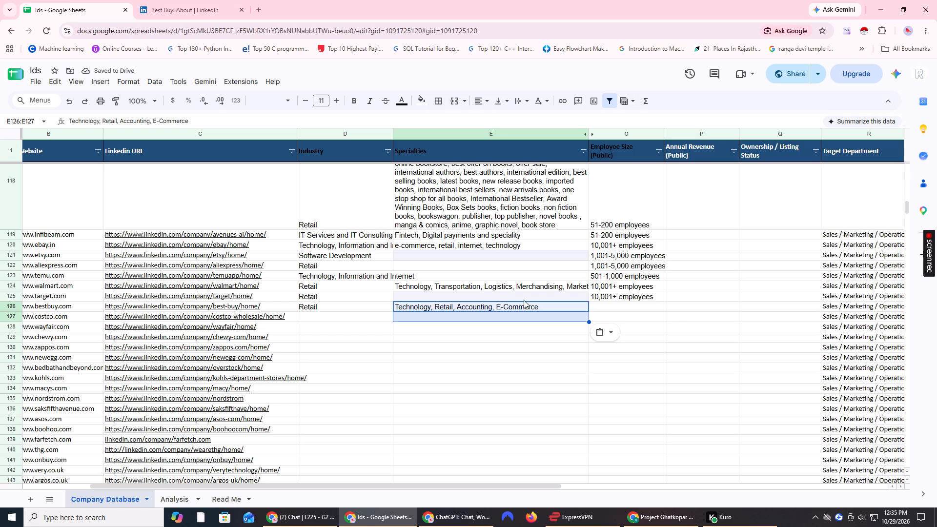
pyautogui.click(596, 310)
pyautogui.hotkey('ctrl', 'v')
pyautogui.click(504, 325)
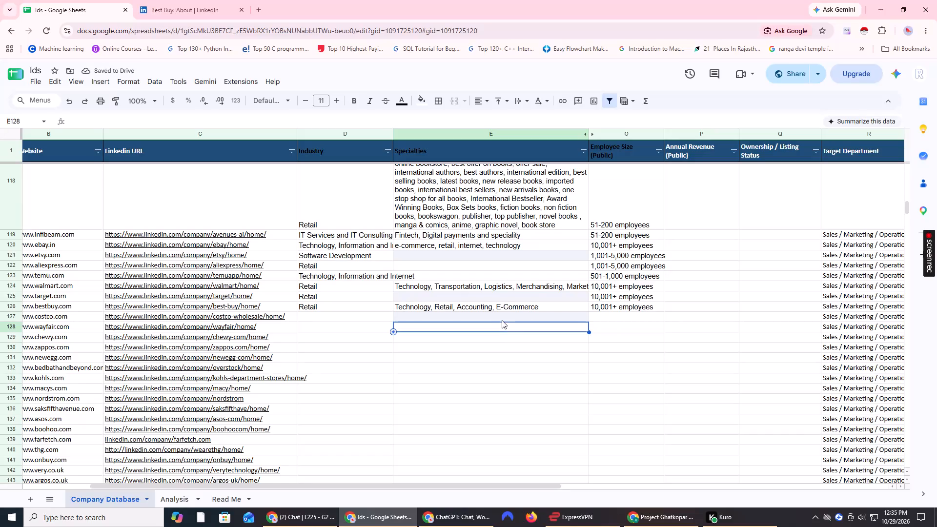
pyautogui.click(492, 347)
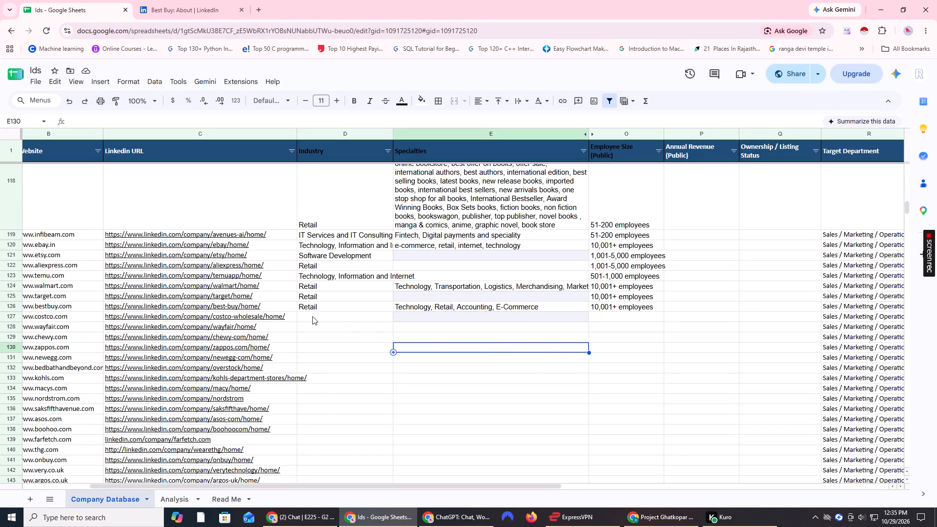
# Open Costco Wholesale's LinkedIn page from cell C127 and close Best Buy's page.
pyautogui.click(258, 314)
pyautogui.click(194, 332)
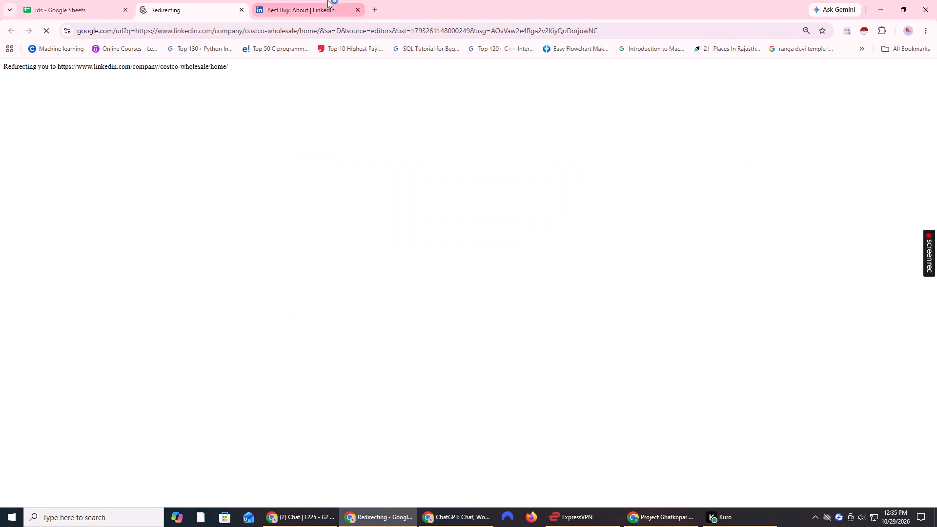
pyautogui.click(357, 13)
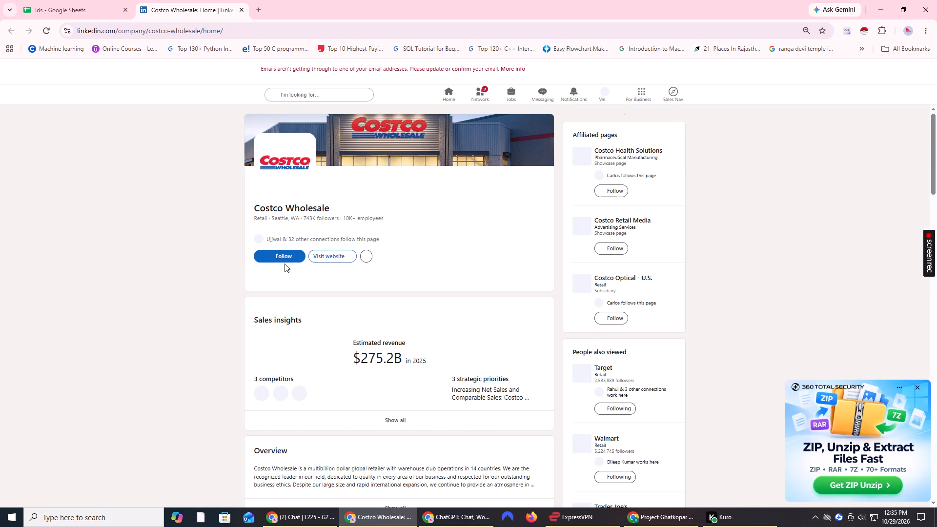
# Follow Costco Wholesale on its LinkedIn page.
pyautogui.click(285, 263)
pyautogui.click(284, 258)
pyautogui.click(284, 253)
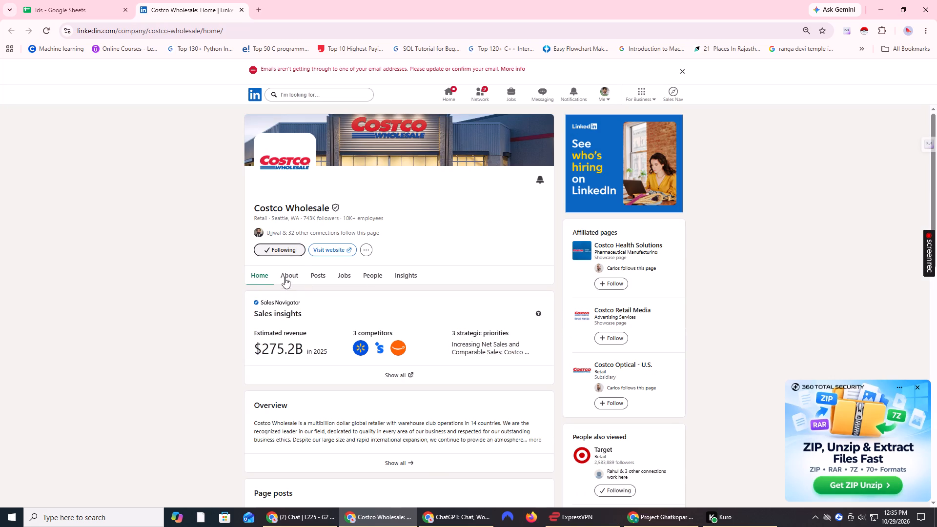
# Copy Costco Wholesale's industry, Retail, from the About section of its LinkedIn page into the Industry cell D127.
pyautogui.click(286, 273)
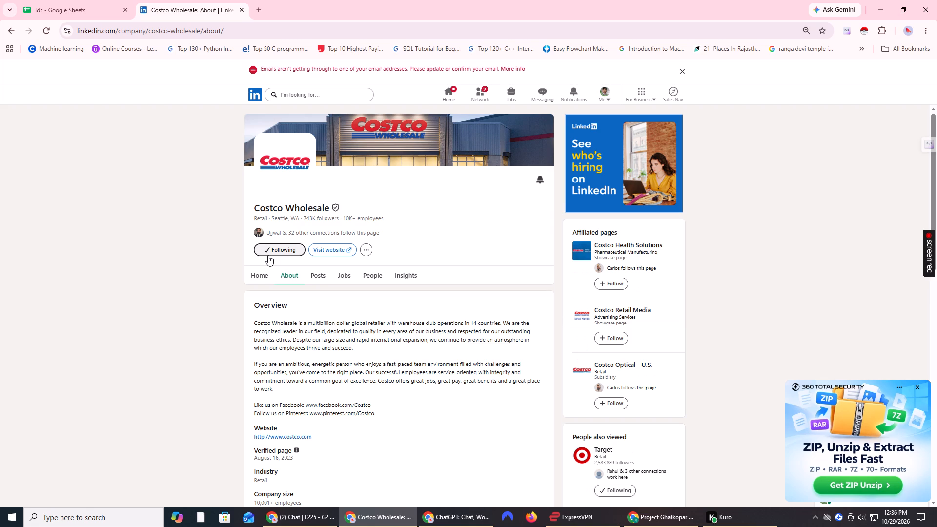
pyautogui.scroll(-3, 321, 313)
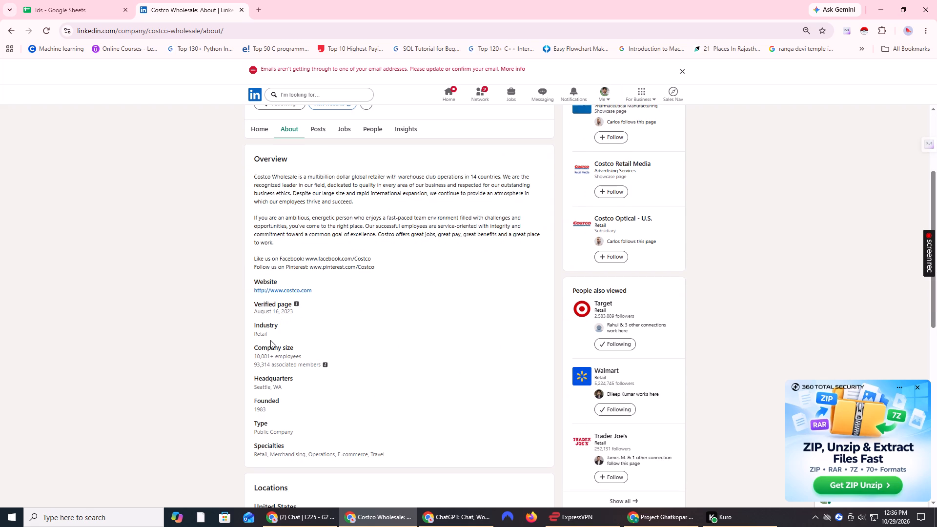
pyautogui.doubleClick(264, 334)
pyautogui.hotkey('ctrl', 'c')
pyautogui.click(76, 0)
pyautogui.click(322, 318)
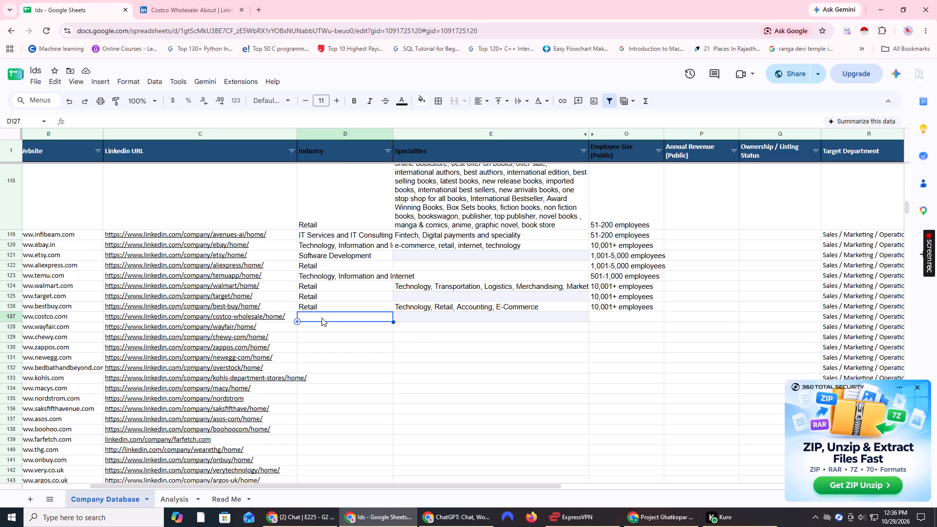
pyautogui.hotkey('ctrl', 'v')
# Copy Costco Wholesale's company size, 10,001+ employees, from LinkedIn into the Employee Size cell O127.
pyautogui.click(188, 0)
pyautogui.scroll(-2, 285, 341)
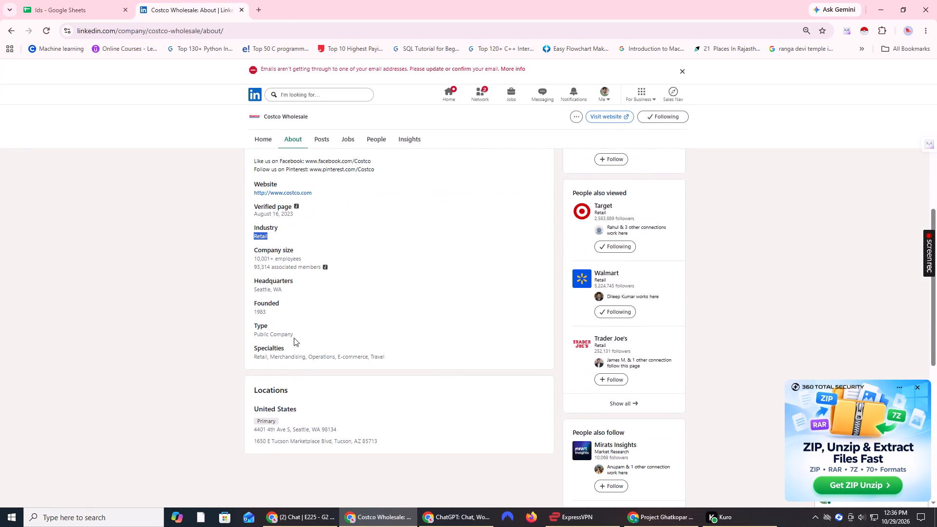
pyautogui.tripleClick(274, 258)
pyautogui.hotkey('ctrl', 'c')
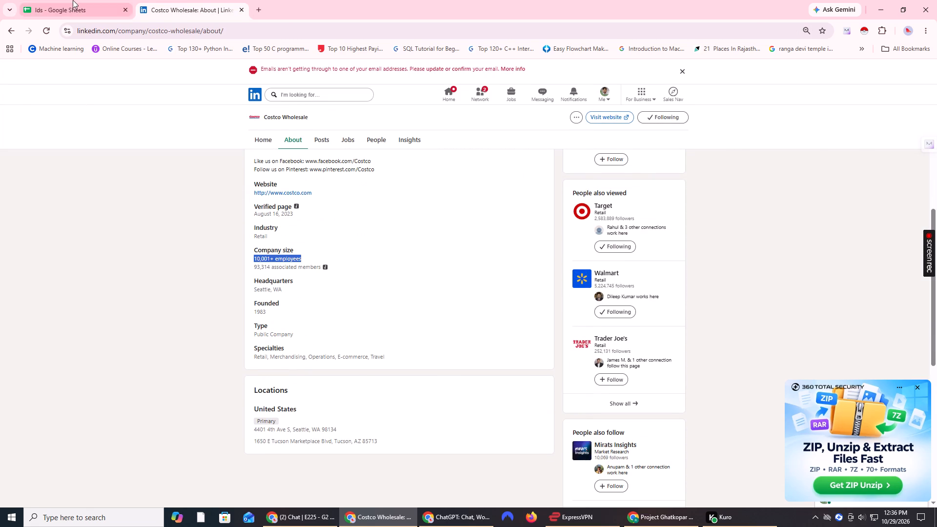
pyautogui.click(73, 0)
pyautogui.click(620, 320)
pyautogui.hotkey('ctrl', 'v')
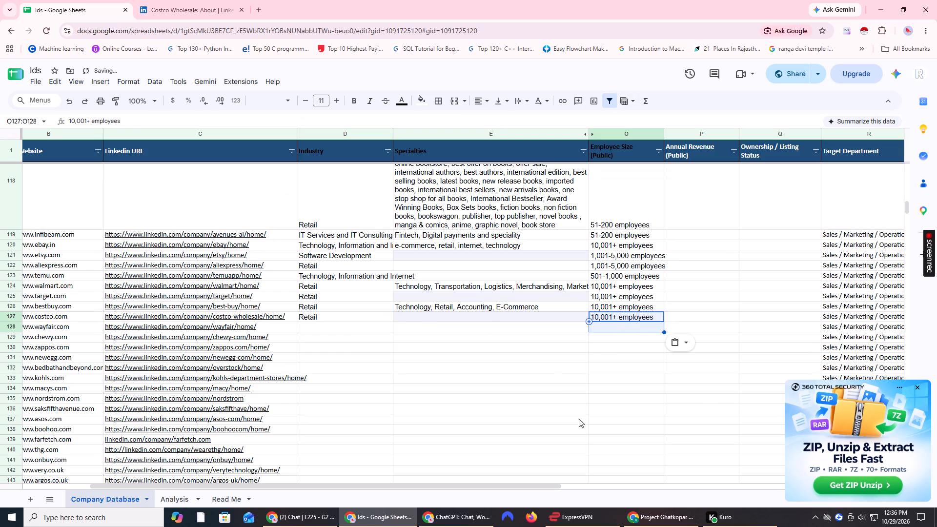
# Copy Costco Wholesale's specialties, Retail, Merchandising, Operations, E-commerce, Travel, from LinkedIn into the Specialties cell E127.
pyautogui.click(172, 0)
pyautogui.tripleClick(290, 358)
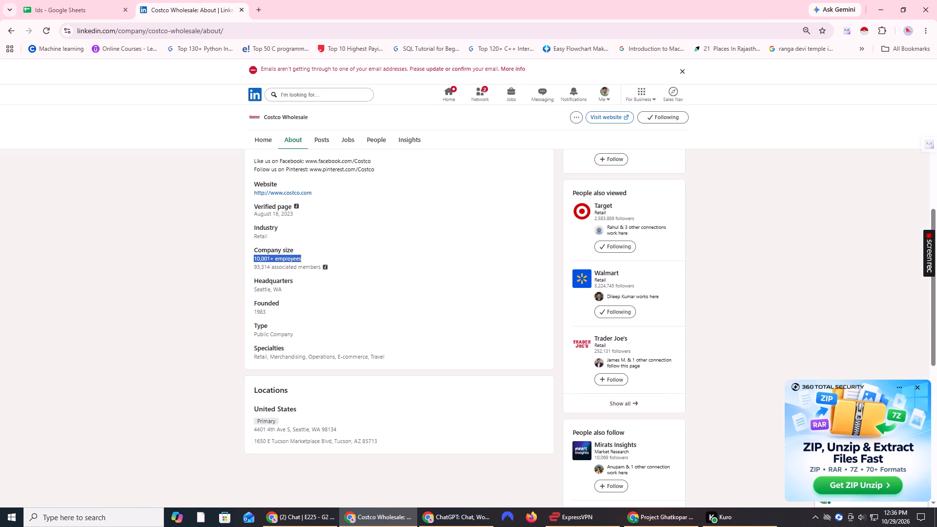
pyautogui.hotkey('ctrl', 'c')
pyautogui.click(108, 0)
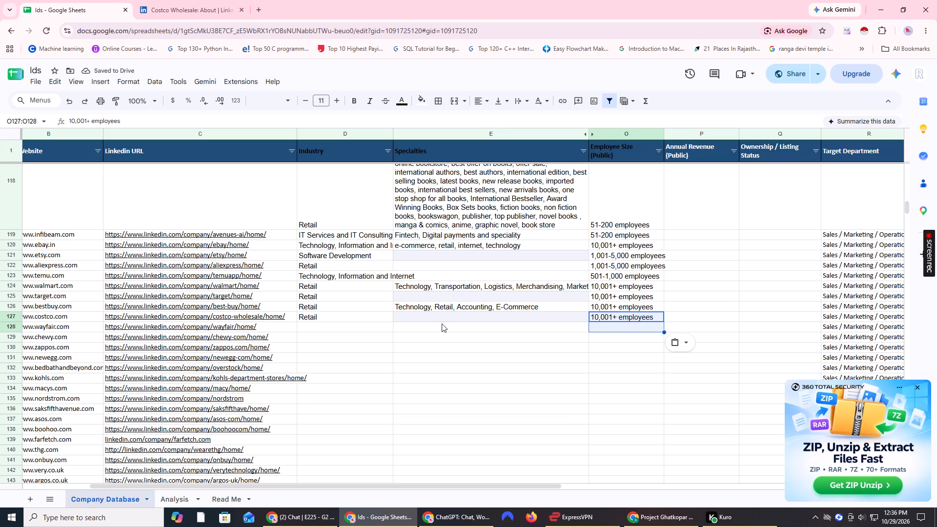
pyautogui.click(409, 319)
pyautogui.hotkey('ctrl', 'v')
pyautogui.click(361, 348)
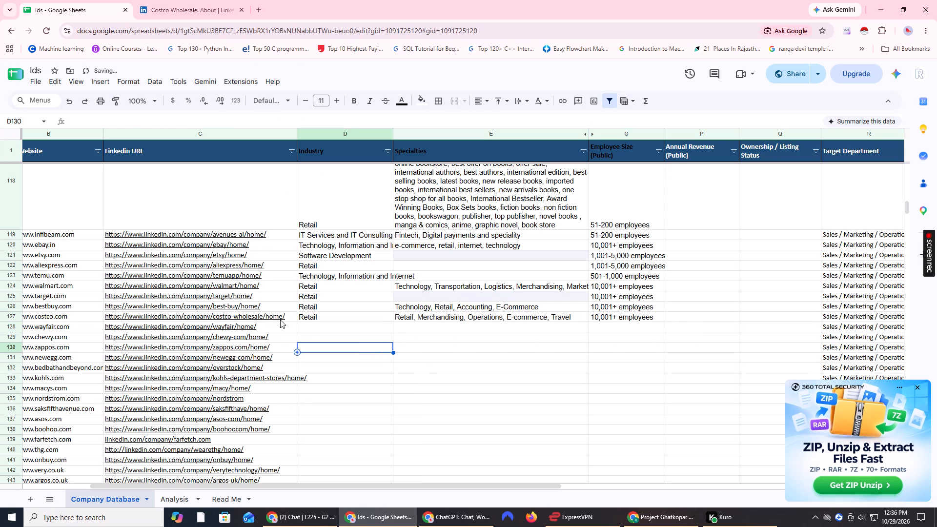
# Follow Wayfair on its LinkedIn page, reached from the link in row 128, and open the About section.
pyautogui.click(216, 330)
pyautogui.click(177, 343)
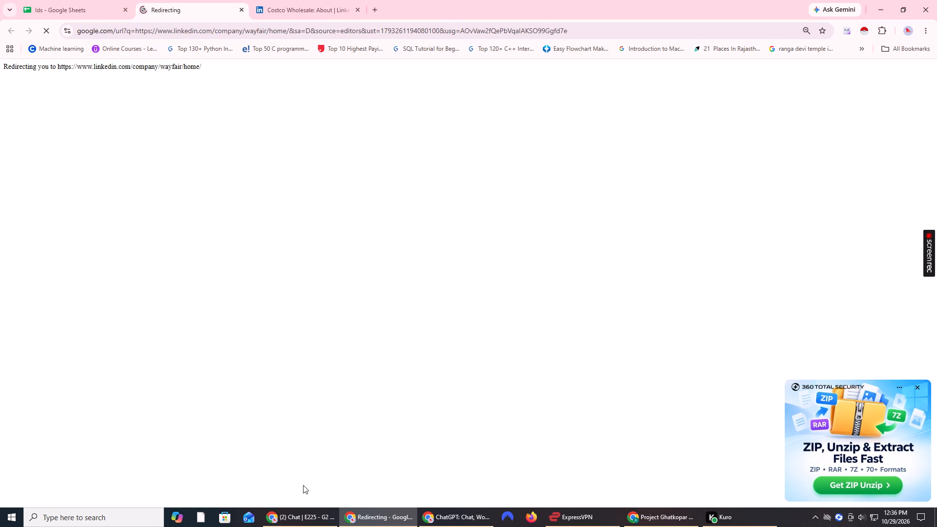
pyautogui.click(357, 10)
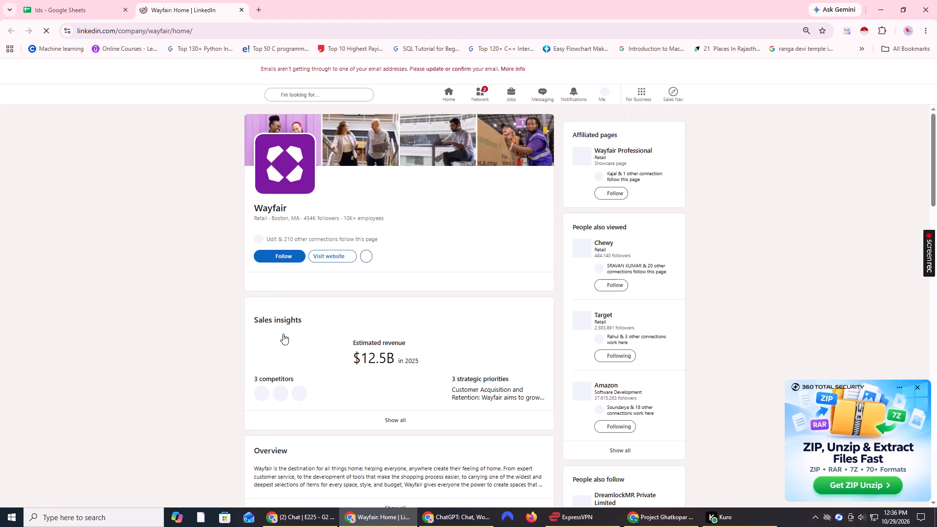
pyautogui.click(289, 272)
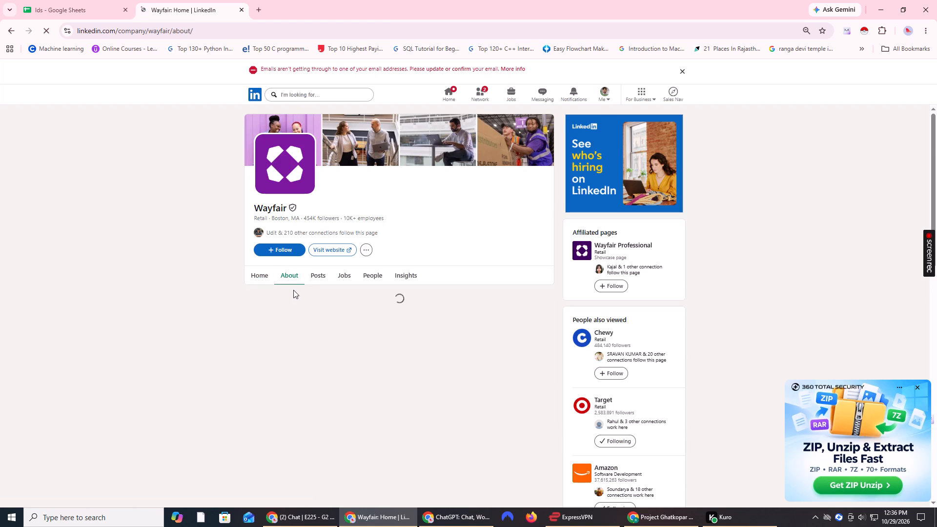
pyautogui.click(280, 253)
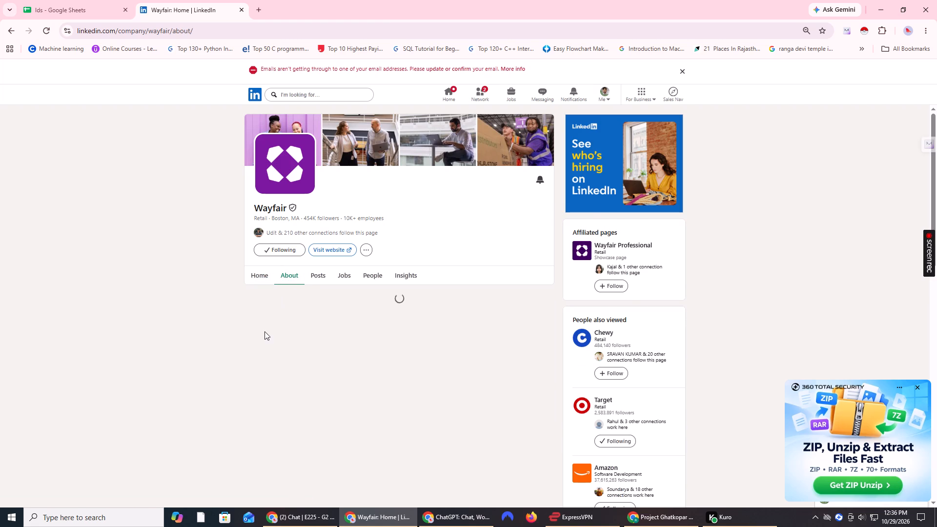
# Copy Wayfair's industry, Retail, from the About section of its LinkedIn page into the Industry cell D128.
pyautogui.scroll(-4, 287, 310)
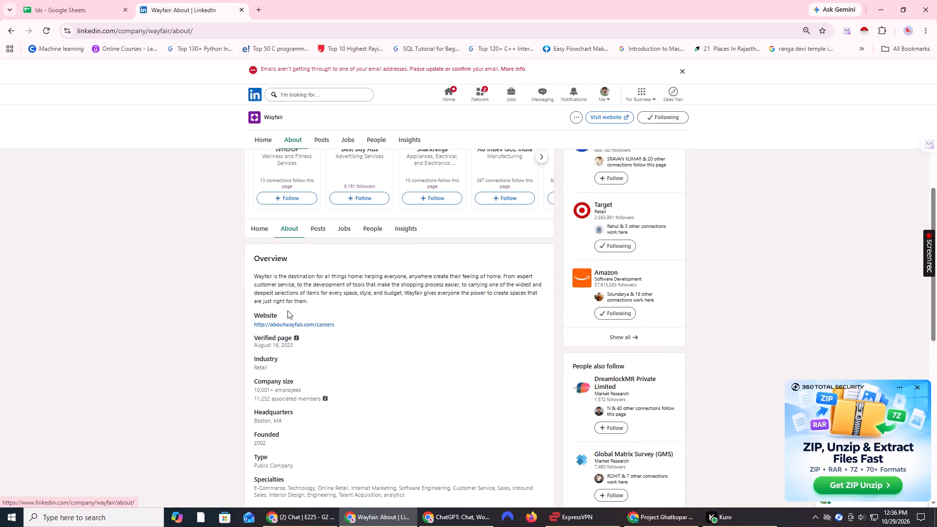
pyautogui.scroll(-1, 287, 310)
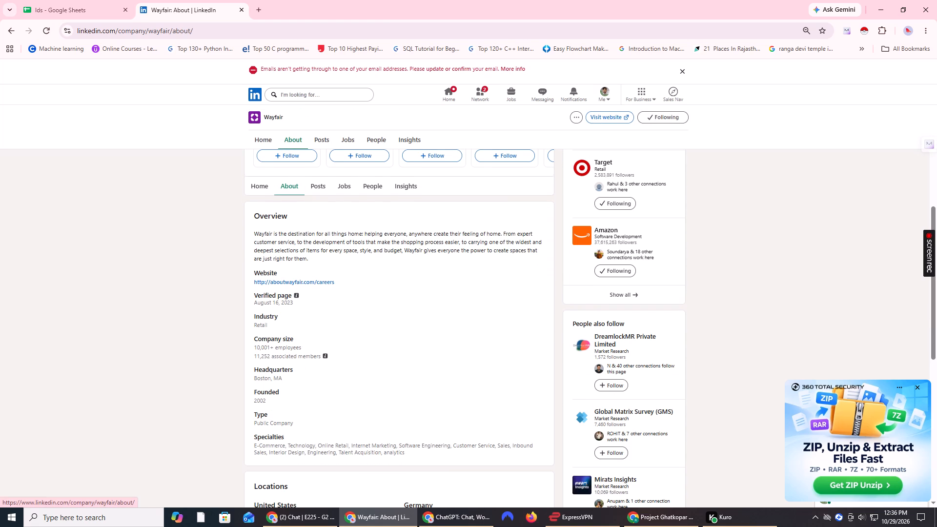
pyautogui.doubleClick(262, 316)
pyautogui.hotkey('ctrl', 'c')
pyautogui.click(74, 0)
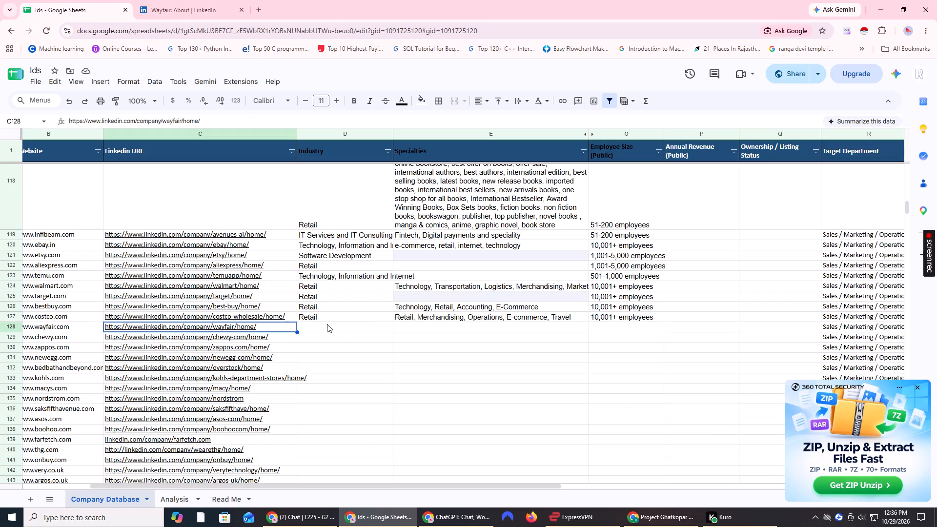
pyautogui.click(326, 323)
pyautogui.hotkey('ctrl', 'v')
# Copy Wayfair's company size, 10,001+ employees, from LinkedIn into the Employee Size cell O128.
pyautogui.click(179, 0)
pyautogui.scroll(-3, 284, 341)
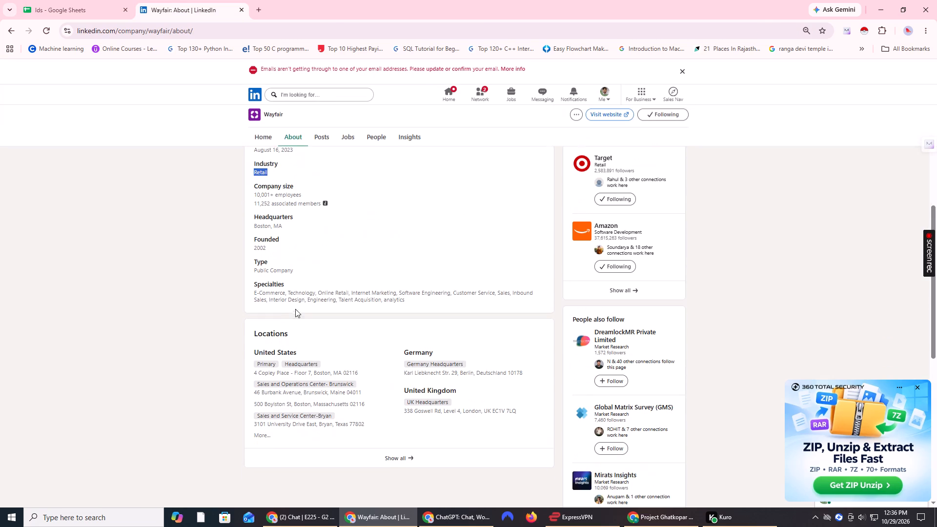
pyautogui.tripleClick(282, 195)
pyautogui.hotkey('ctrl', 'c')
pyautogui.click(85, 0)
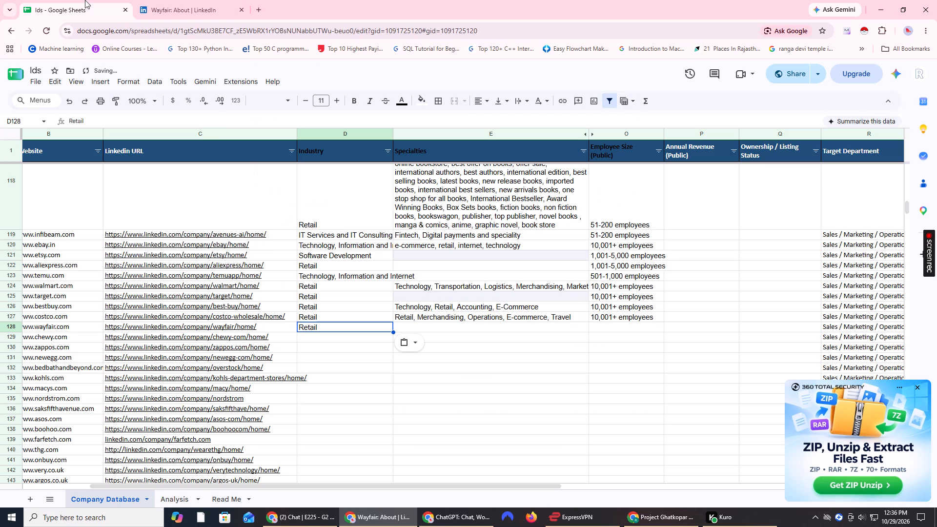
pyautogui.click(593, 326)
pyautogui.hotkey('ctrl', 'v')
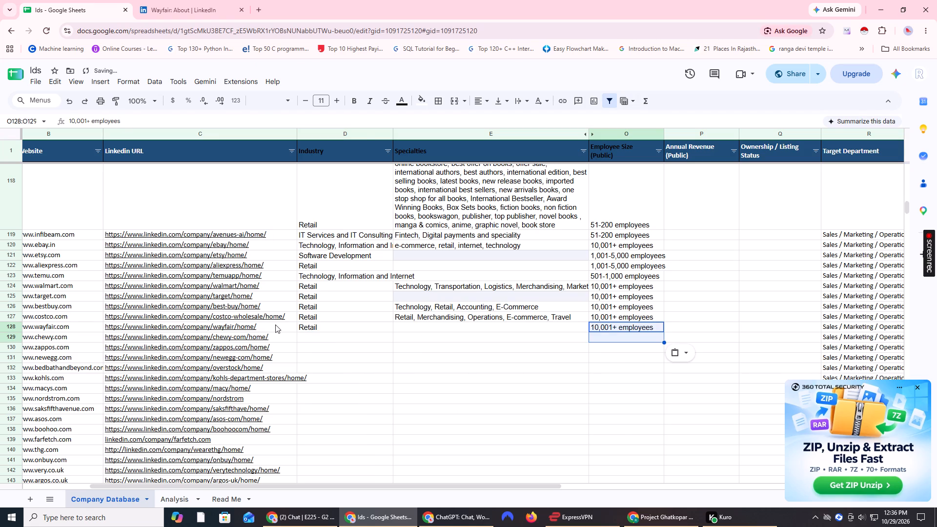
# Copy Wayfair's full LinkedIn specialties list, from E-Commerce to analytics, as plain text into the Specialties cell E128.
pyautogui.click(175, 0)
pyautogui.tripleClick(306, 293)
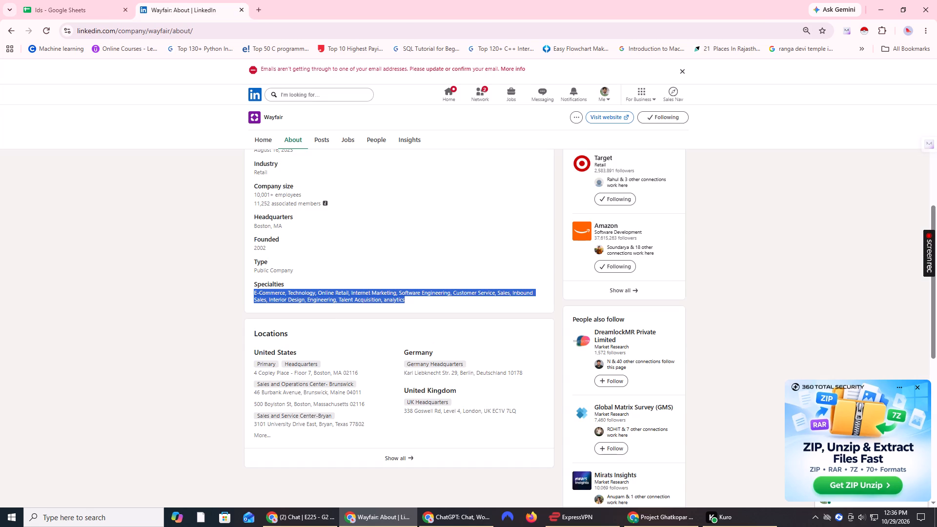
pyautogui.hotkey('ctrl', 'c')
pyautogui.click(264, 8)
pyautogui.hotkey('ctrl', 'v')
pyautogui.hotkey('ctrl', 'a')
pyautogui.hotkey('ctrl', 'c')
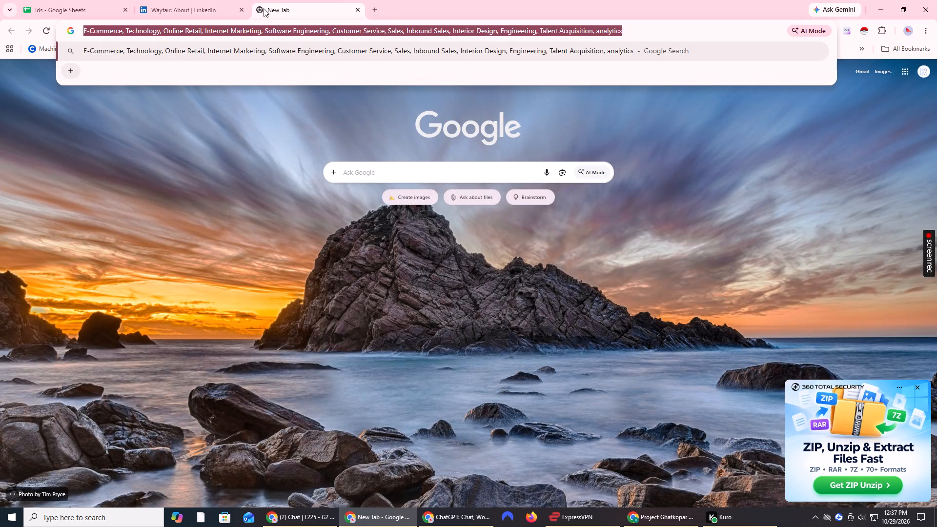
pyautogui.click(81, 0)
pyautogui.click(415, 325)
pyautogui.hotkey('ctrl', 'v')
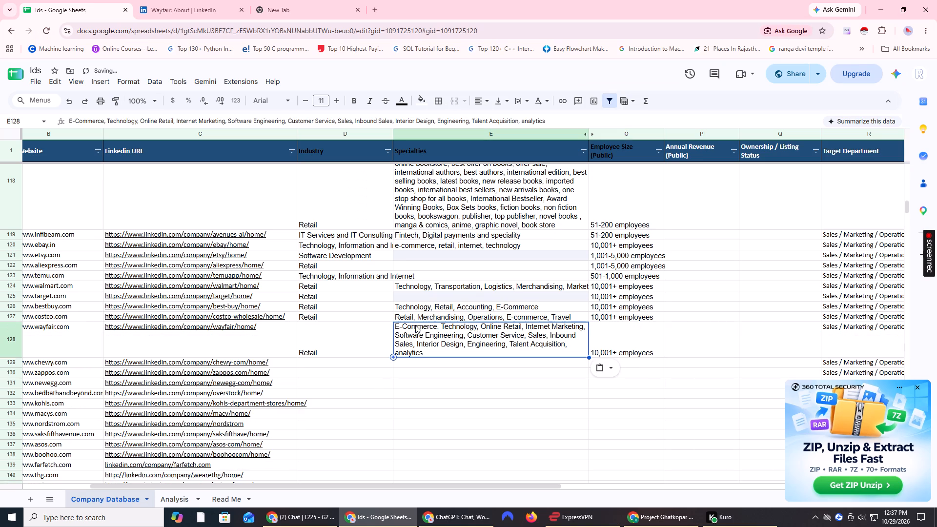
pyautogui.click(331, 348)
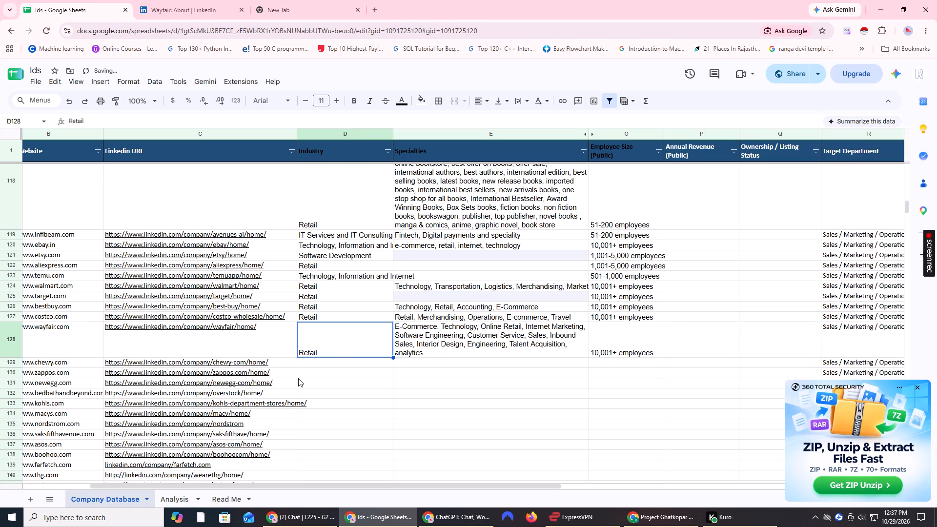
pyautogui.click(298, 378)
# Open Chewy's LinkedIn page from its link in row 129.
pyautogui.click(239, 364)
pyautogui.click(178, 382)
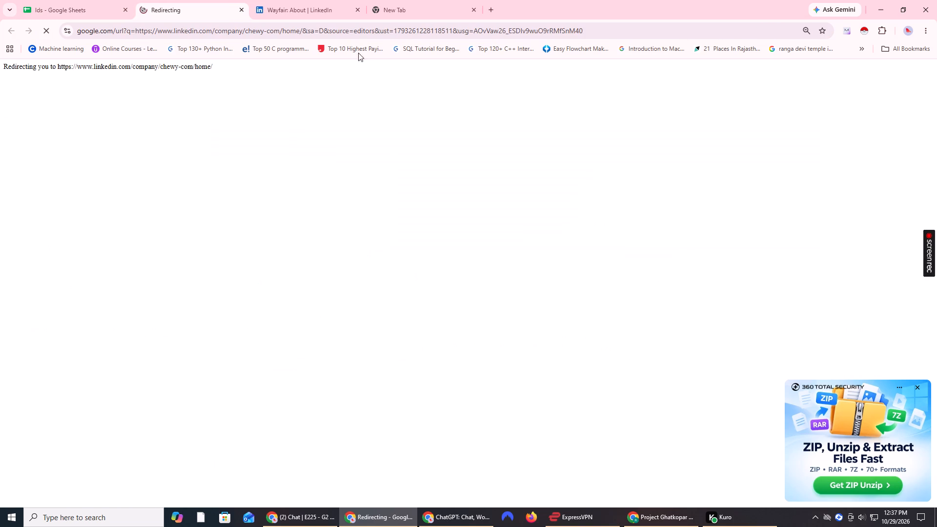
# Accept the Temu News and AliExpress News newsletter invitations in the LinkedIn network, using the leftover Wayfair page, and close that page.
pyautogui.click(347, 0)
pyautogui.click(485, 89)
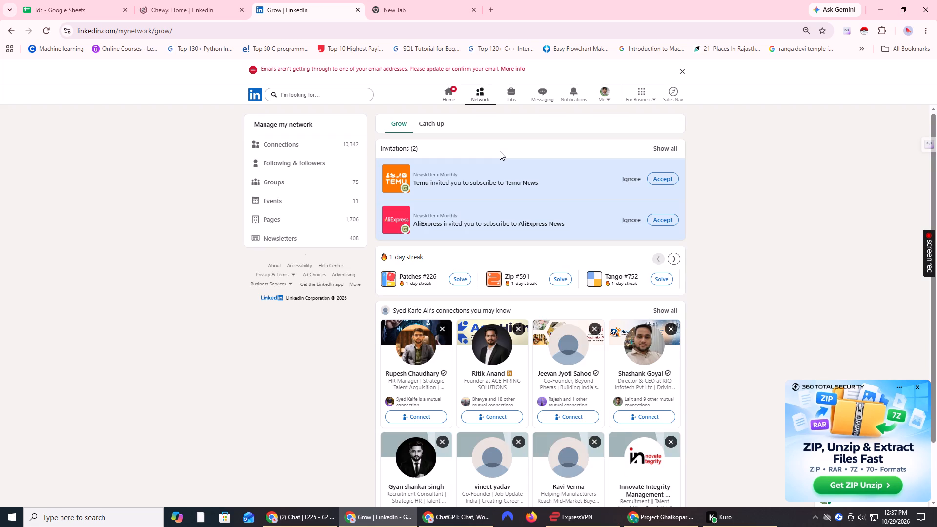
pyautogui.click(668, 179)
pyautogui.click(660, 203)
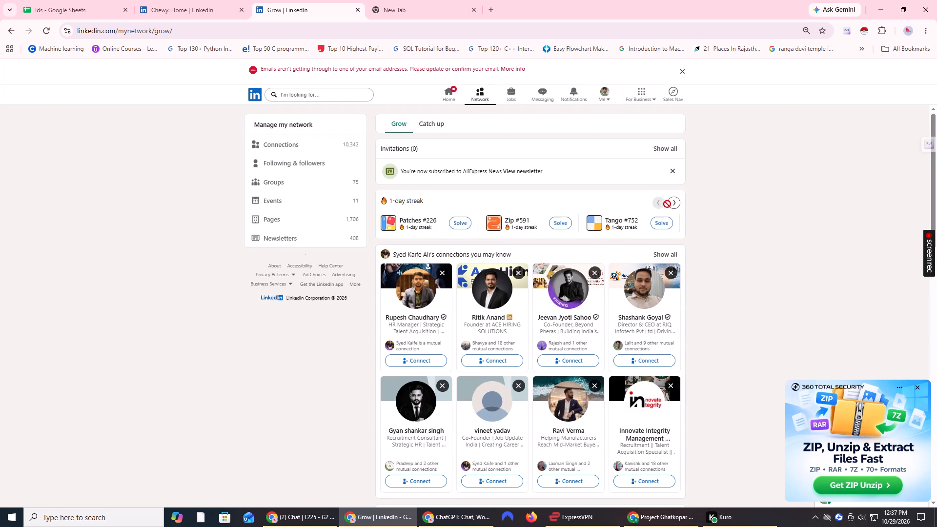
pyautogui.click(358, 9)
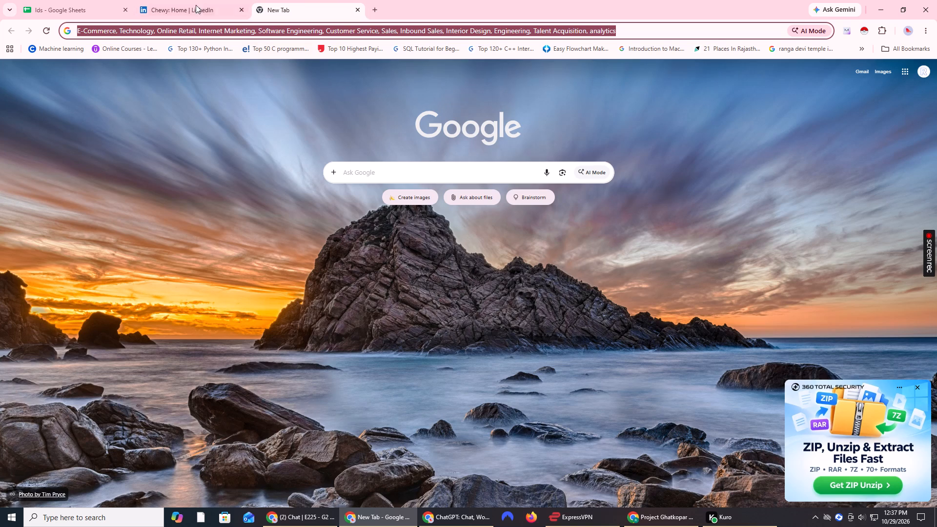
# Follow Chewy on its LinkedIn page.
pyautogui.click(187, 0)
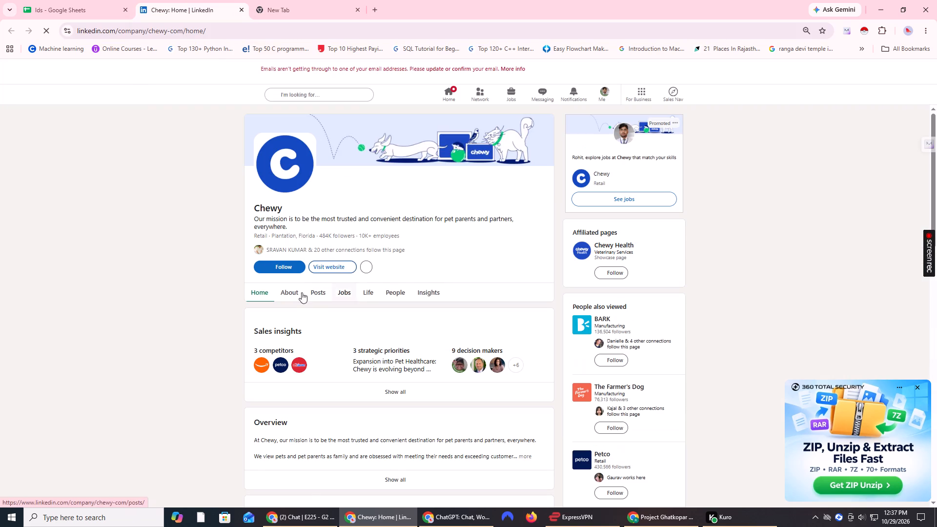
pyautogui.click(284, 265)
# Copy Chewy's industry, Retail, from the About section of its LinkedIn page into the Industry cell D129.
pyautogui.click(290, 294)
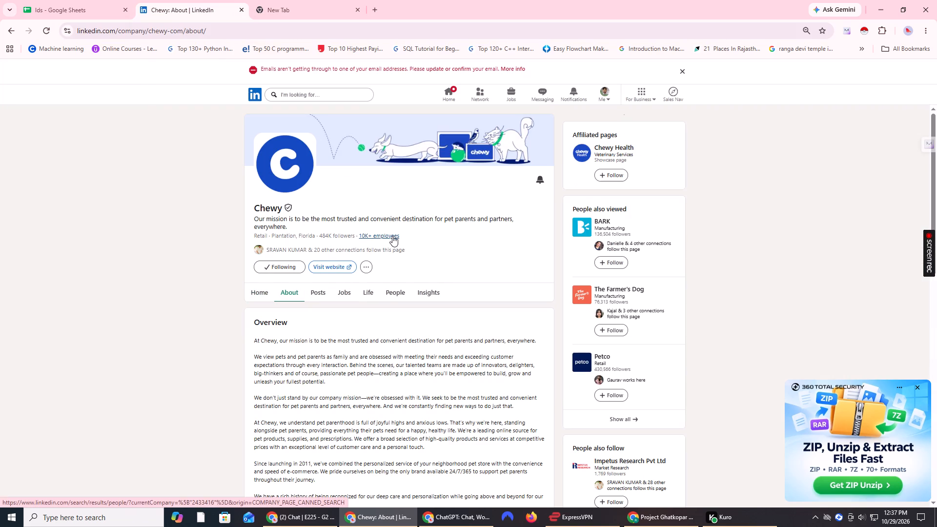
pyautogui.scroll(-6, 324, 313)
pyautogui.doubleClick(258, 301)
pyautogui.hotkey('ctrl', 'c')
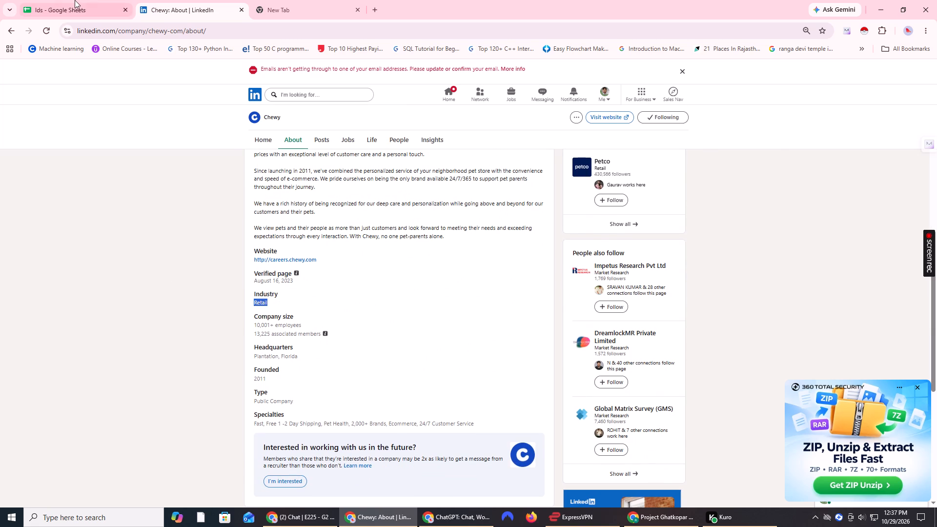
pyautogui.click(75, 0)
pyautogui.click(317, 366)
pyautogui.hotkey('ctrl', 'v')
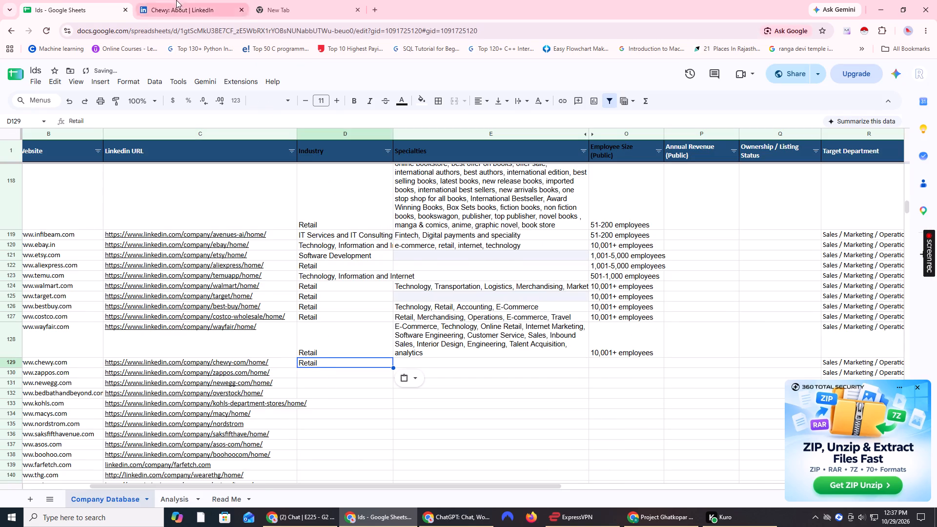
# Copy Chewy's company size, 10,001+ employees, from LinkedIn into the Employee Size cell O129.
pyautogui.click(176, 0)
pyautogui.scroll(-2, 307, 322)
pyautogui.tripleClick(272, 227)
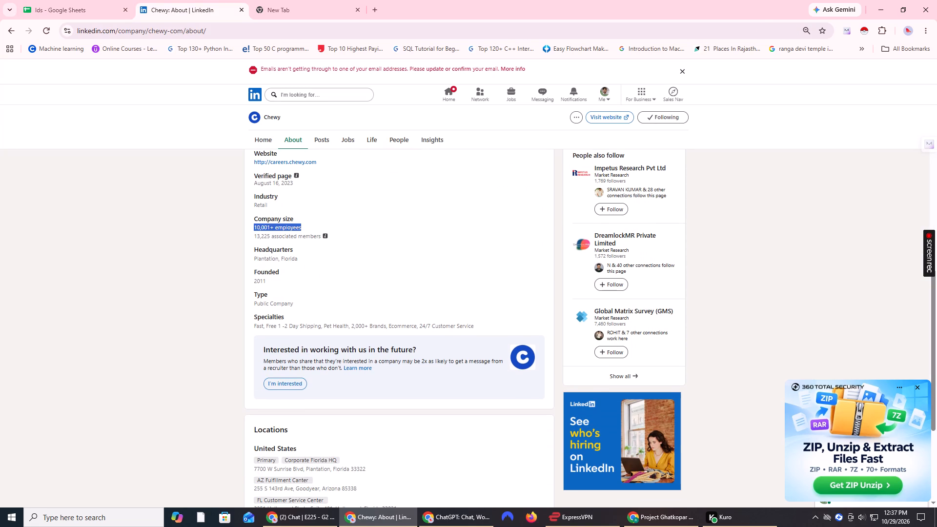
pyautogui.hotkey('ctrl', 'c')
pyautogui.click(89, 0)
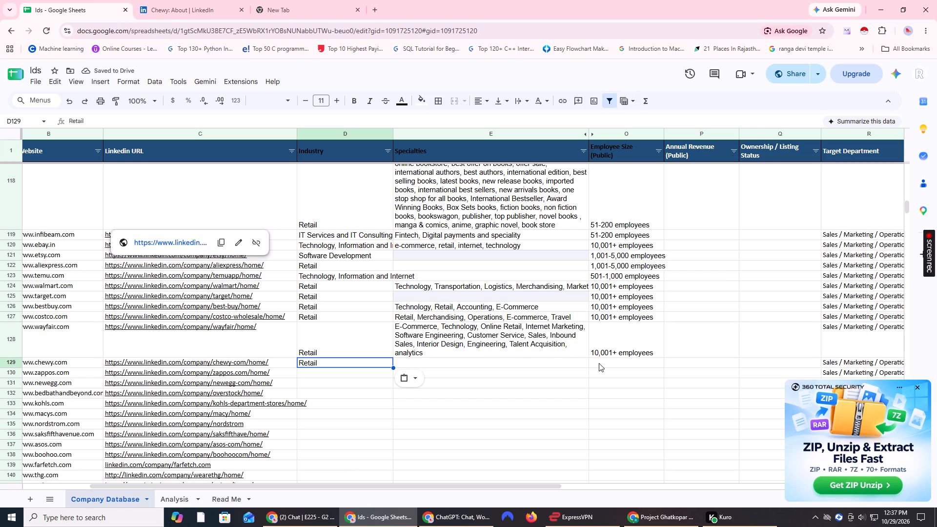
pyautogui.click(599, 363)
pyautogui.hotkey('ctrl', 'v')
# Copy Chewy's specialties, Fast, Free 1 -2 Day Shipping, Pet Health, 2,000+ Brands, Ecommerce, 24/7 Customer Service, as plain text into the Specialties cell E129.
pyautogui.click(113, 0)
pyautogui.click(156, 0)
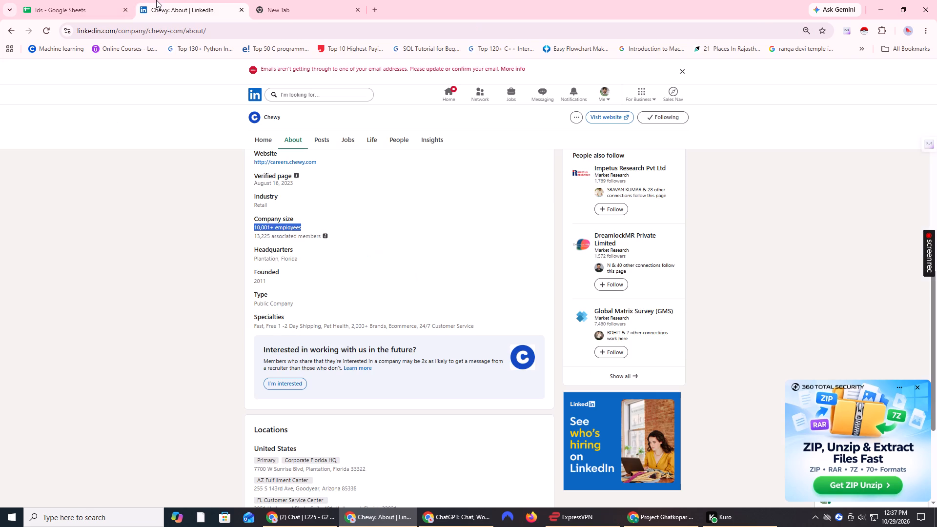
pyautogui.tripleClick(272, 324)
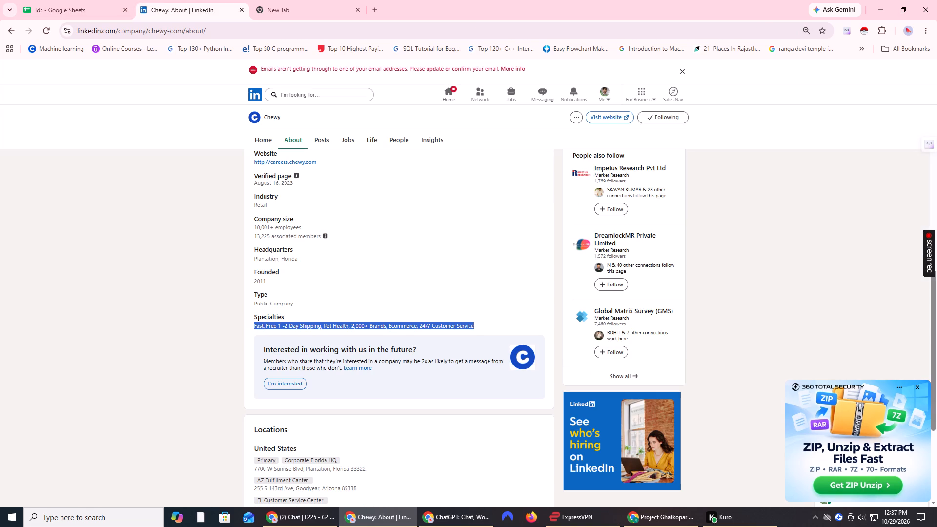
pyautogui.hotkey('ctrl', 'c')
pyautogui.click(89, 0)
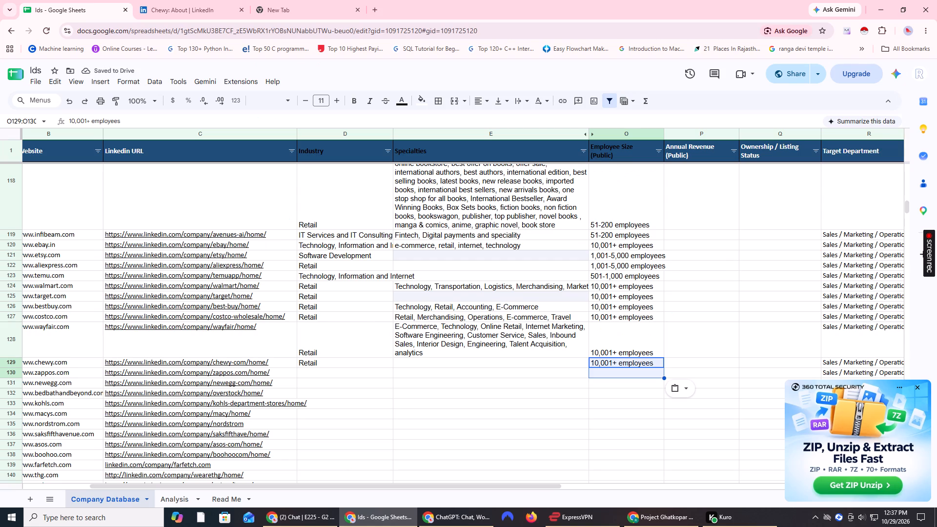
pyautogui.click(309, 0)
pyautogui.click(260, 26)
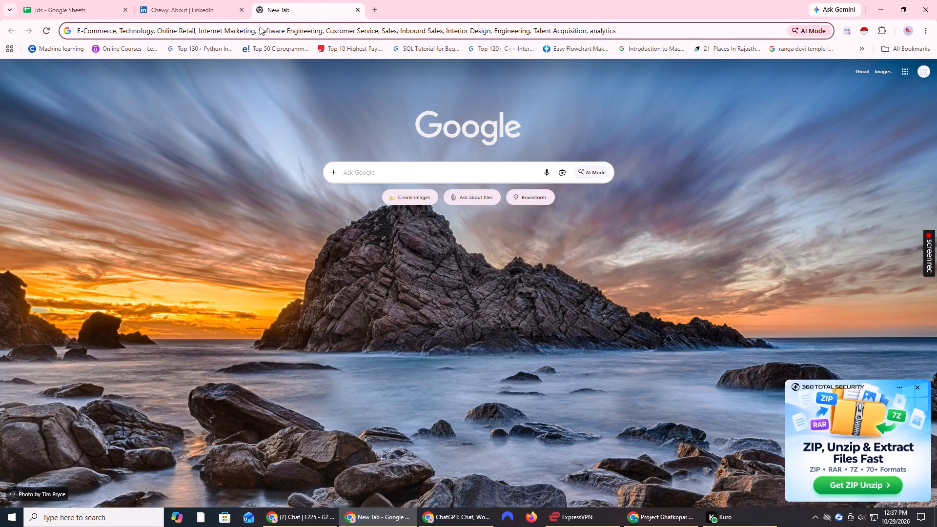
pyautogui.hotkey('ctrl', 'a')
pyautogui.hotkey('ctrl', 'v')
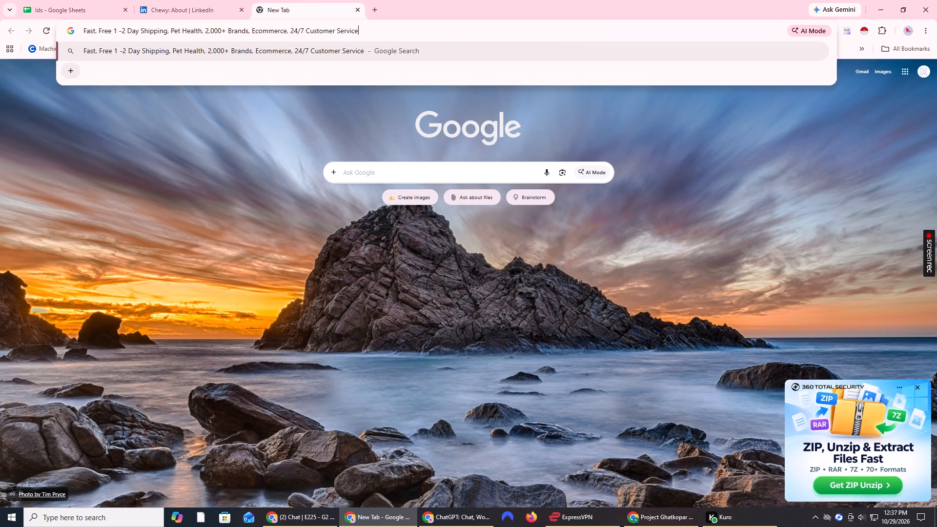
pyautogui.tripleClick(214, 27)
pyautogui.hotkey('ctrl', 'c')
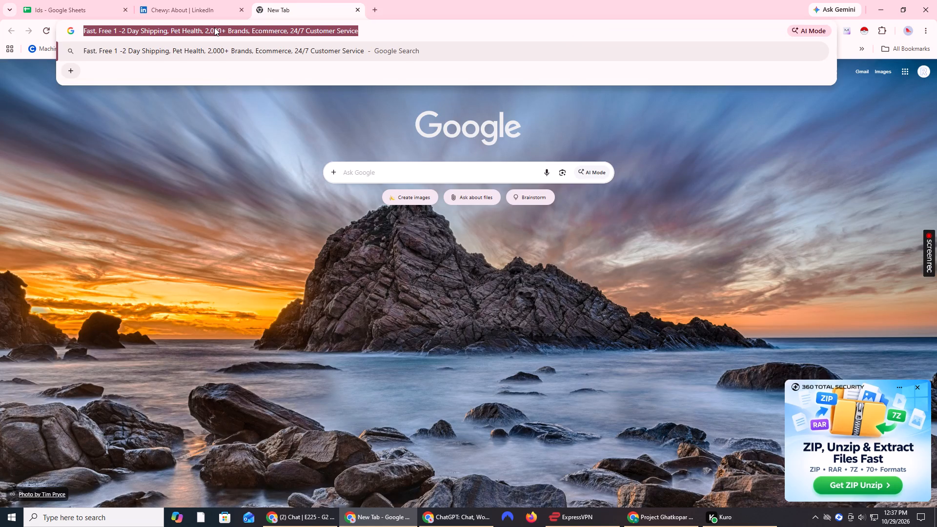
pyautogui.click(92, 0)
pyautogui.click(414, 366)
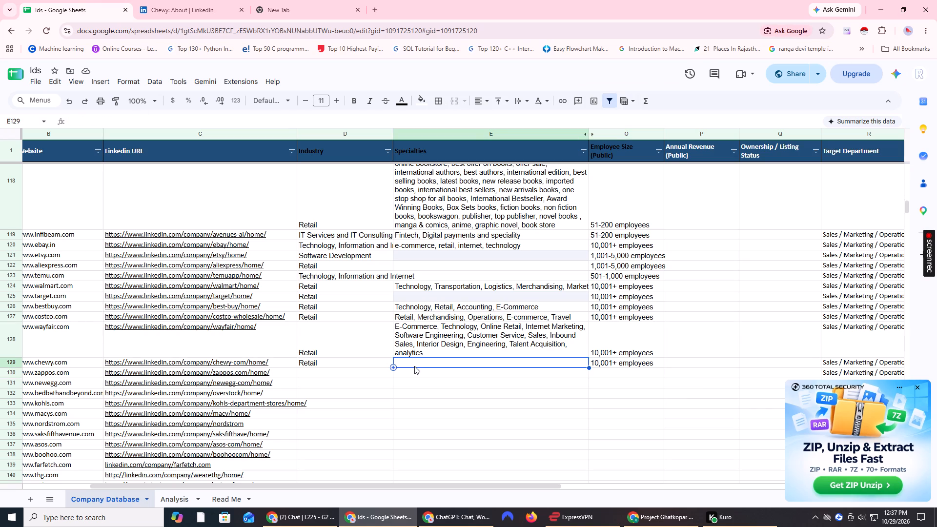
pyautogui.hotkey('ctrl', 'v')
pyautogui.click(357, 385)
# Open Zappos's LinkedIn page from its link in row 130 and close the leftover Chewy and blank pages.
pyautogui.scroll(-3, 371, 370)
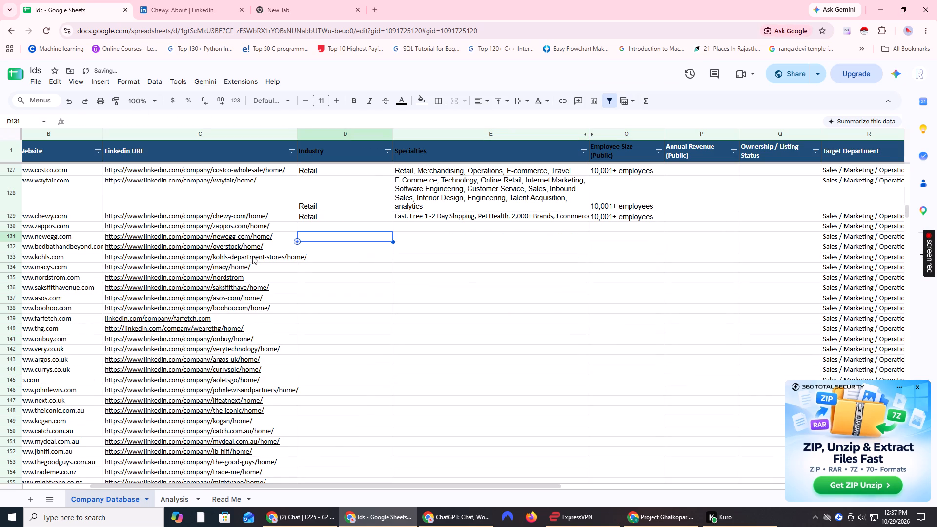
pyautogui.click(239, 226)
pyautogui.click(204, 241)
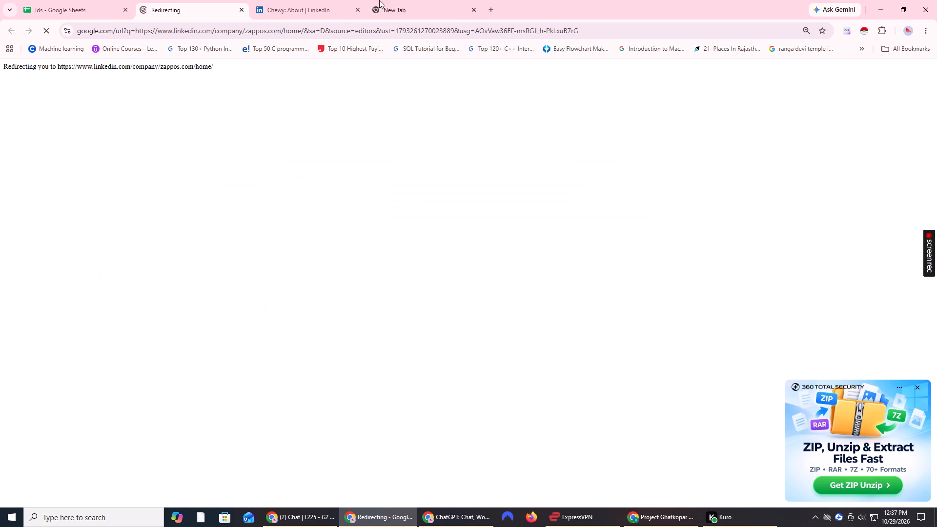
pyautogui.click(358, 10)
pyautogui.click(358, 10)
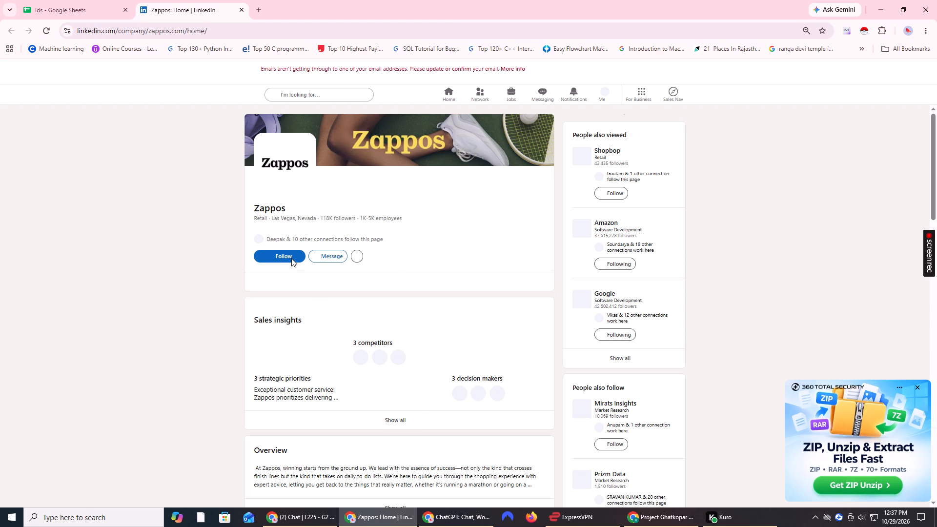
# Follow Zappos on LinkedIn and open its About section.
pyautogui.click(291, 258)
pyautogui.click(288, 251)
pyautogui.click(286, 269)
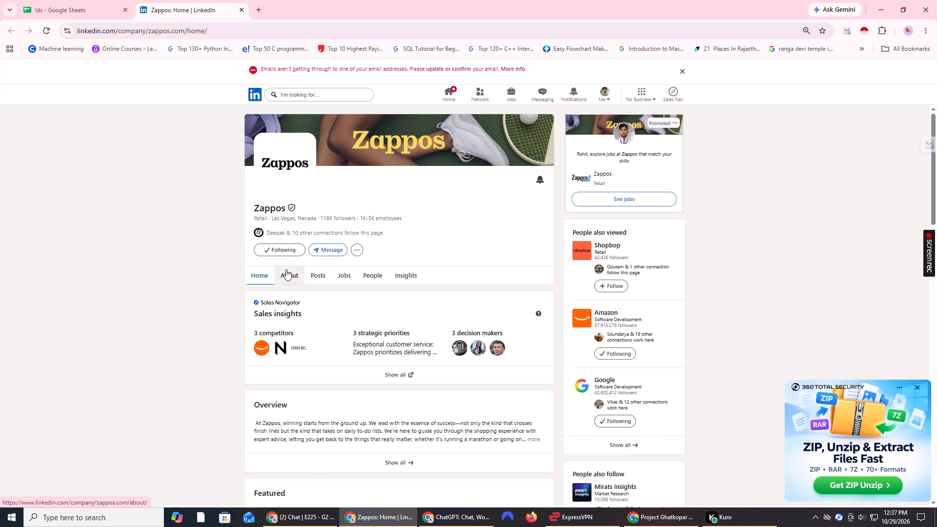
# Copy Zappos's industry, Retail, from the About section of its LinkedIn page into the Industry cell D130.
pyautogui.scroll(-2, 332, 317)
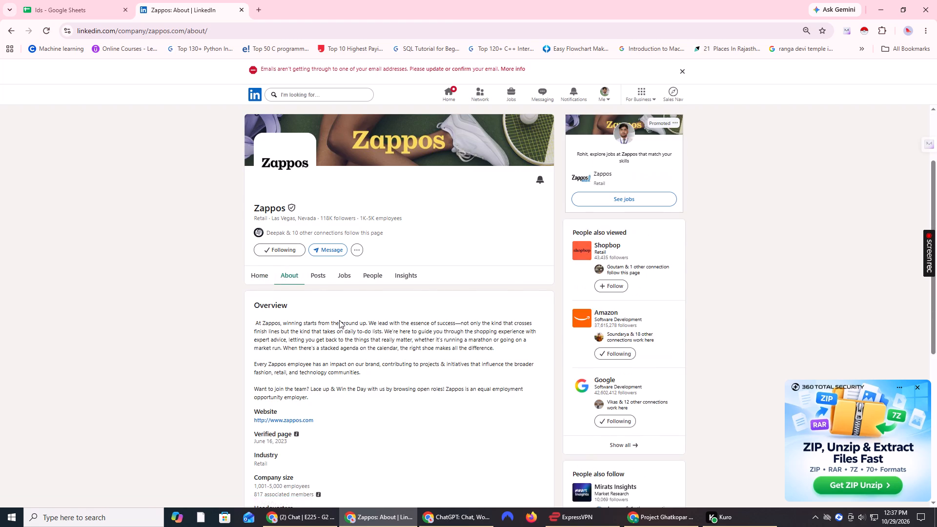
pyautogui.scroll(-2, 367, 333)
pyautogui.doubleClick(265, 268)
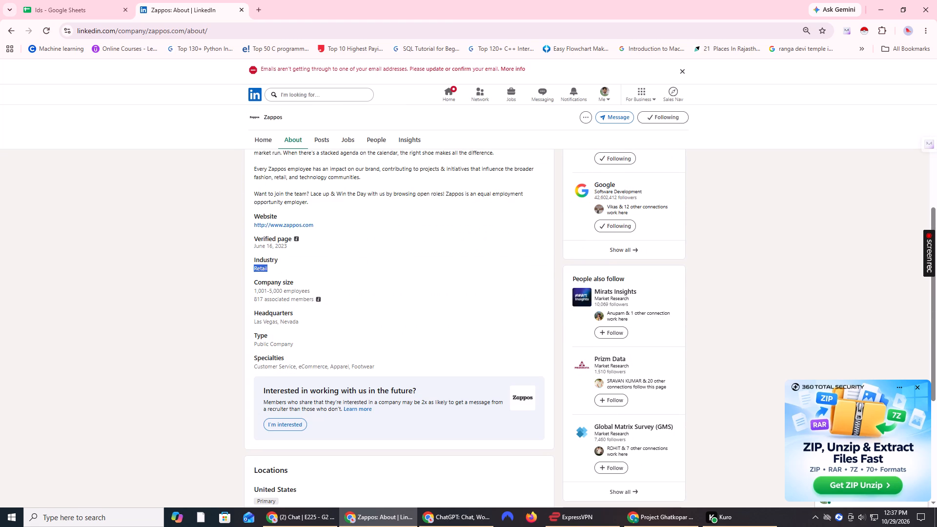
pyautogui.hotkey('ctrl', 'c')
pyautogui.click(53, 0)
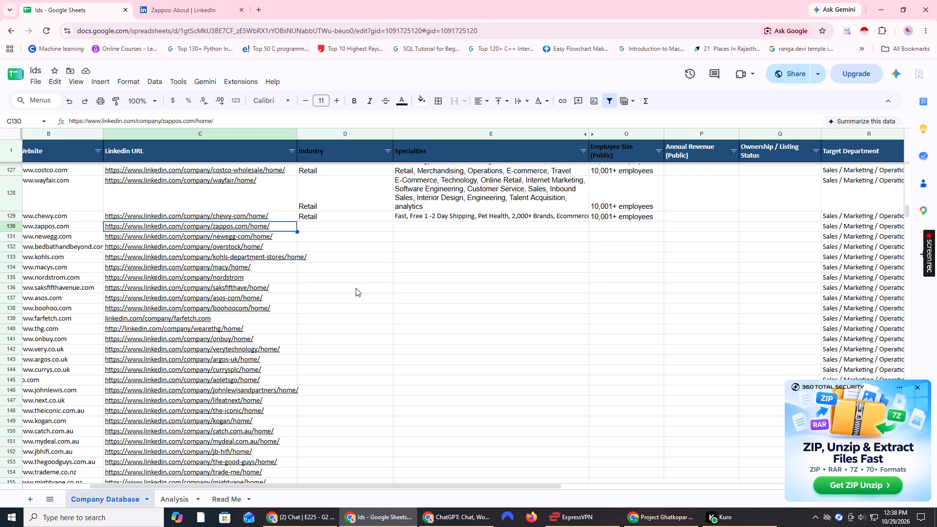
pyautogui.click(319, 227)
pyautogui.hotkey('ctrl', 'v')
# Copy Zappos's company size, 1,001-5,000 employees, from LinkedIn into the Employee Size cell O130.
pyautogui.click(154, 0)
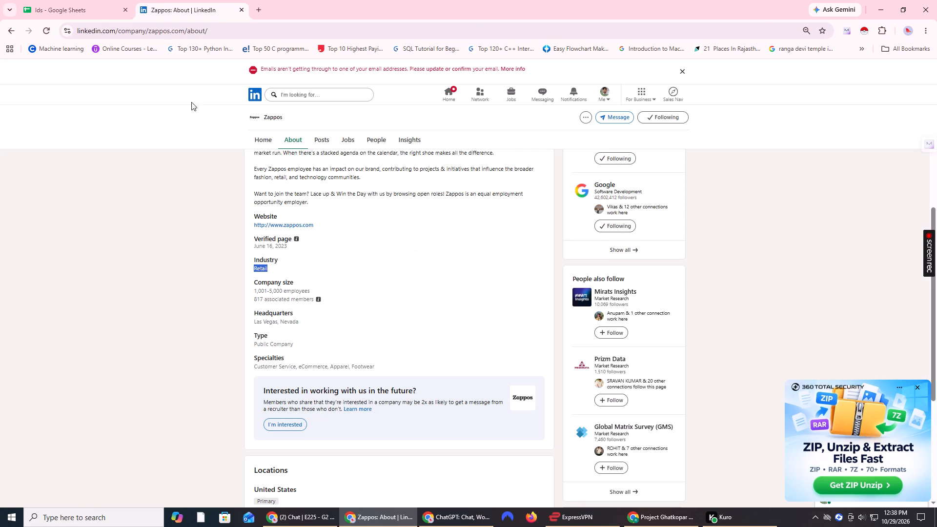
pyautogui.scroll(-1, 293, 327)
pyautogui.tripleClick(278, 239)
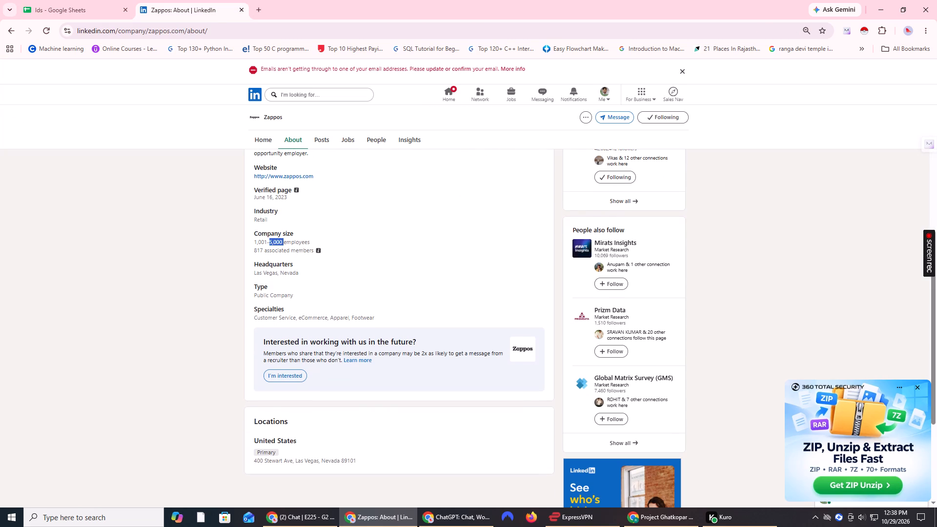
pyautogui.hotkey('ctrl', 'c')
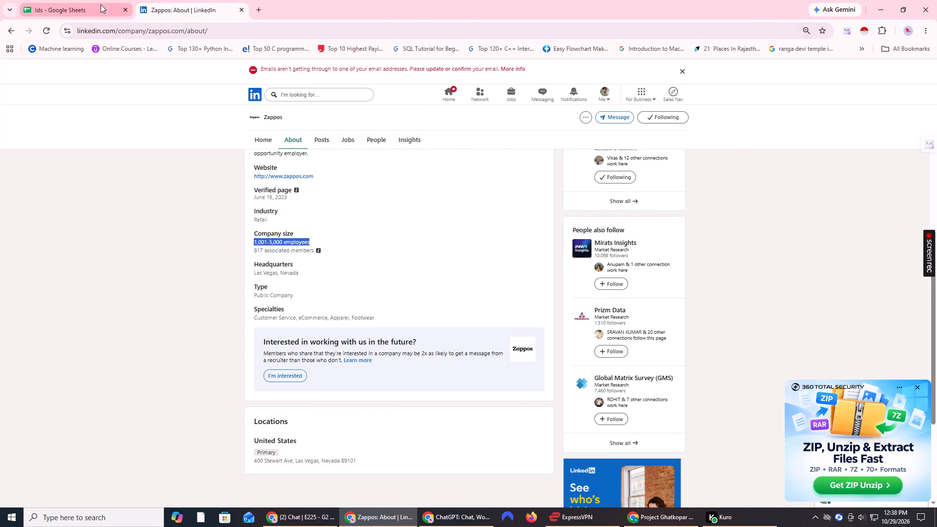
pyautogui.click(101, 4)
pyautogui.click(601, 229)
pyautogui.hotkey('ctrl', 'v')
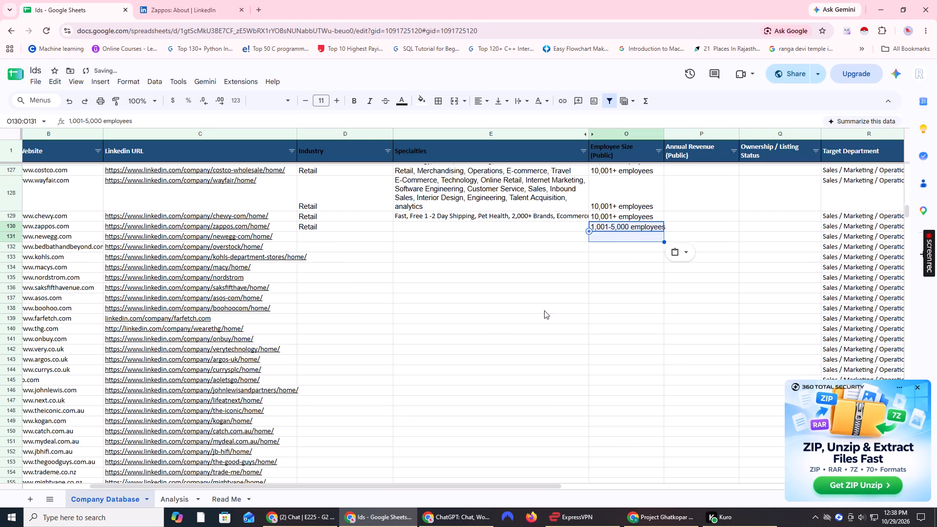
# Copy Zappos's specialties, Customer Service, eCommerce, Apparel, Footwear, from LinkedIn into the Specialties cell E130.
pyautogui.click(181, 0)
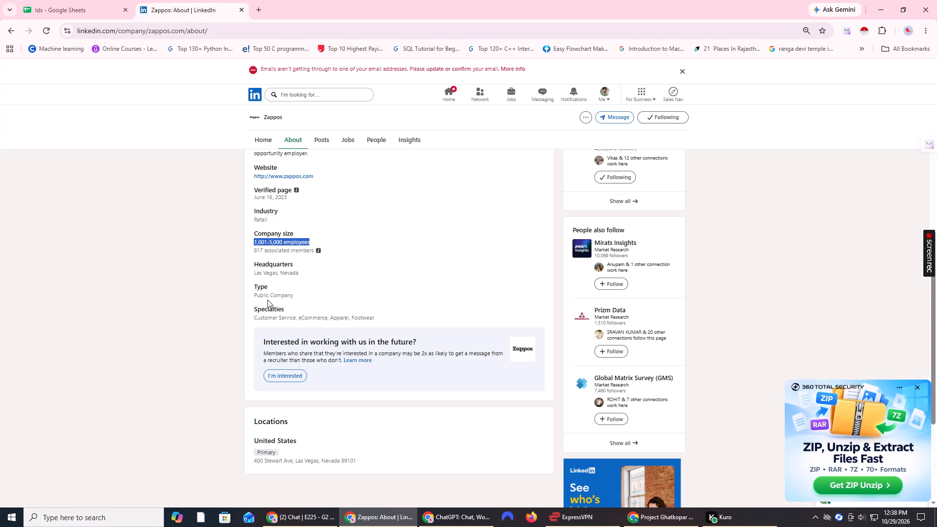
pyautogui.tripleClick(280, 317)
pyautogui.hotkey('ctrl', 'c')
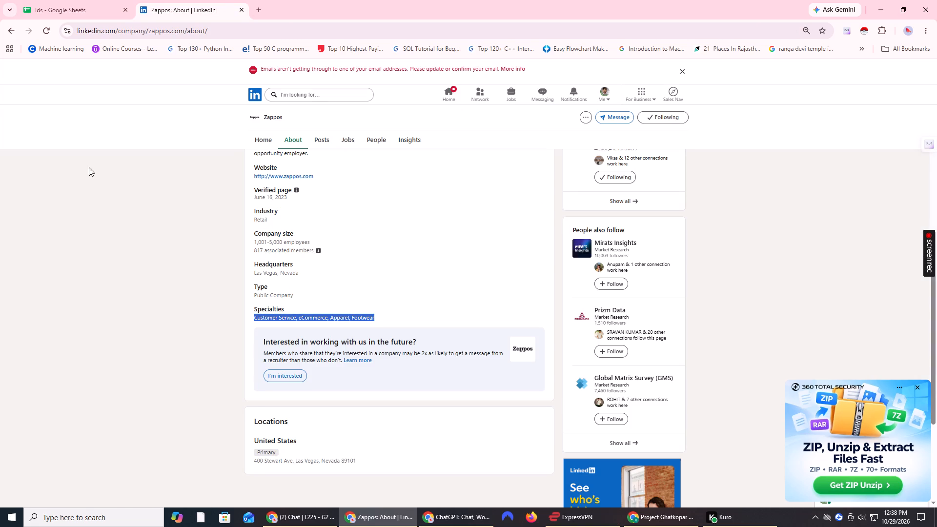
pyautogui.click(36, 0)
pyautogui.click(402, 225)
pyautogui.hotkey('ctrl', 'v')
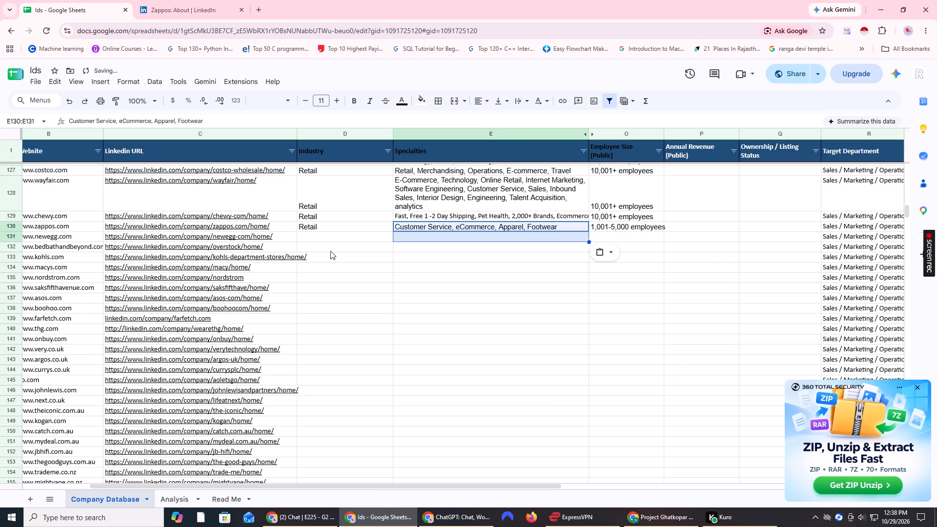
pyautogui.click(330, 251)
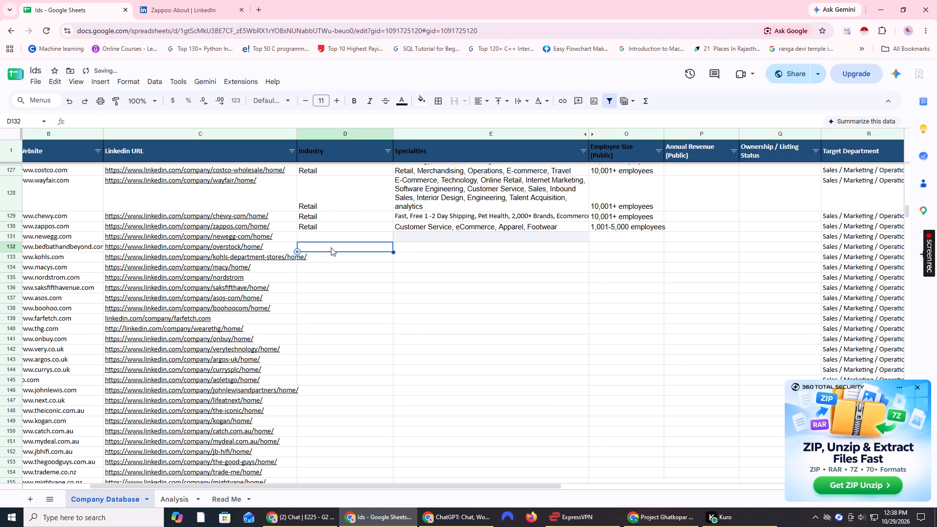
# Dismiss the 360 Total Security advertisement covering part of the spreadsheet.
pyautogui.click(919, 388)
pyautogui.click(613, 384)
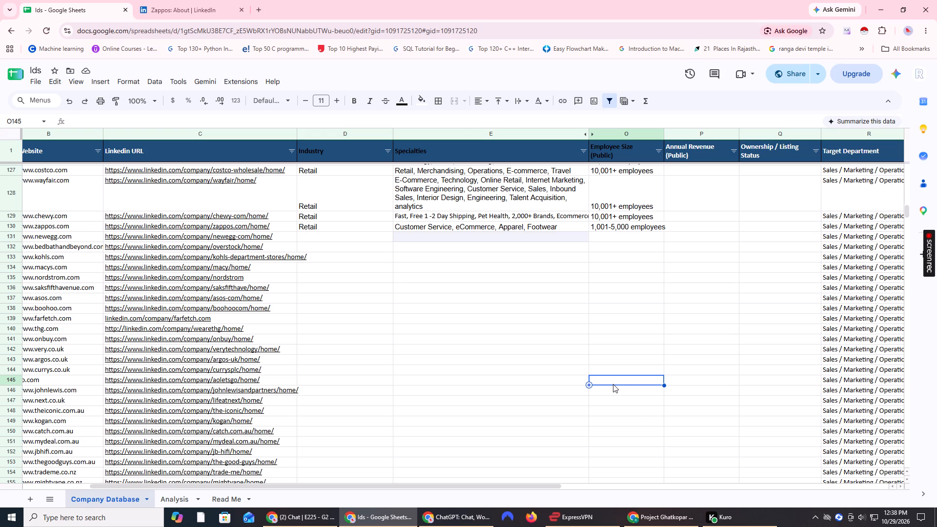
pyautogui.click(547, 375)
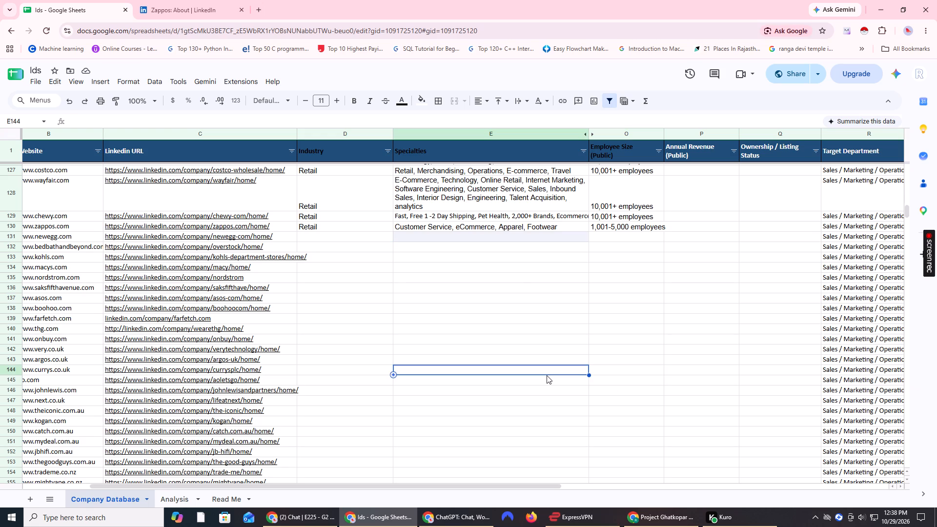
# Open Newegg's LinkedIn page from its link in row 131 and close the leftover Zappos page.
pyautogui.scroll(2, 547, 375)
pyautogui.click(391, 339)
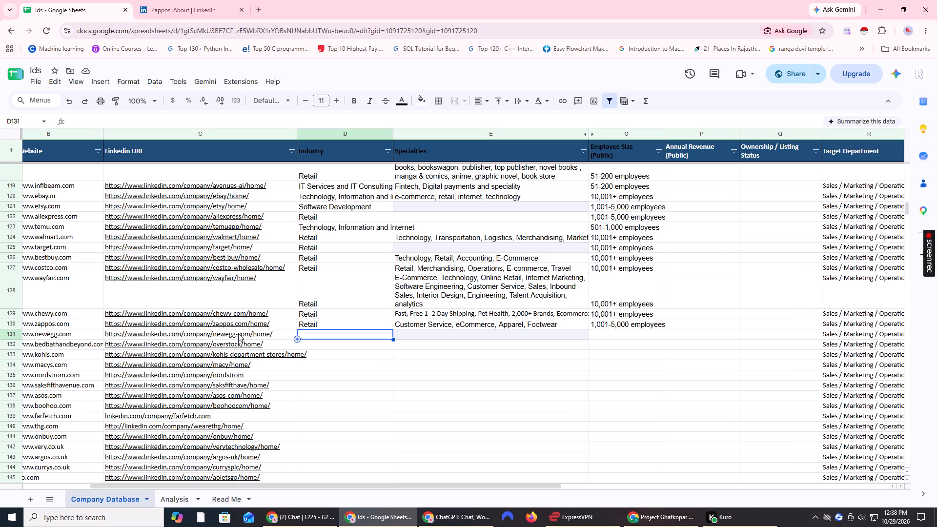
pyautogui.click(238, 333)
pyautogui.click(165, 353)
pyautogui.click(360, 10)
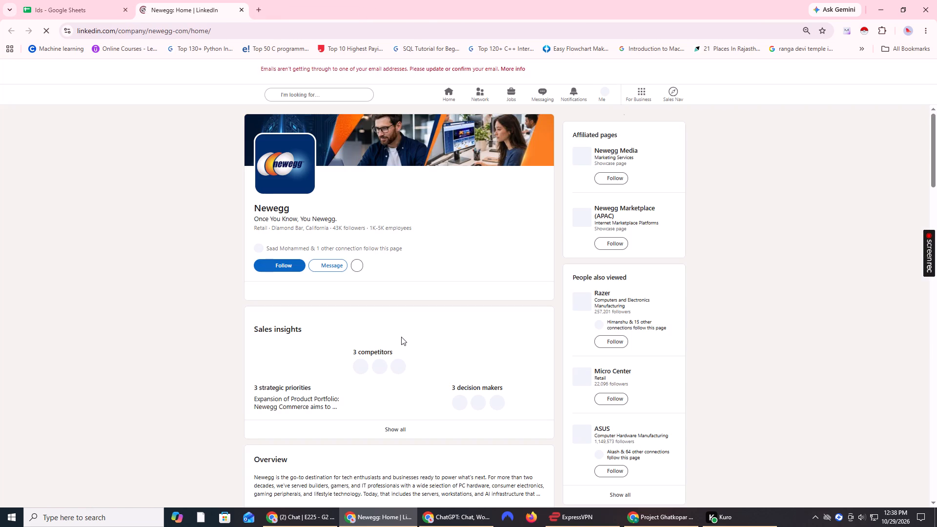
# Try to follow Newegg on LinkedIn and open its About section.
pyautogui.click(286, 268)
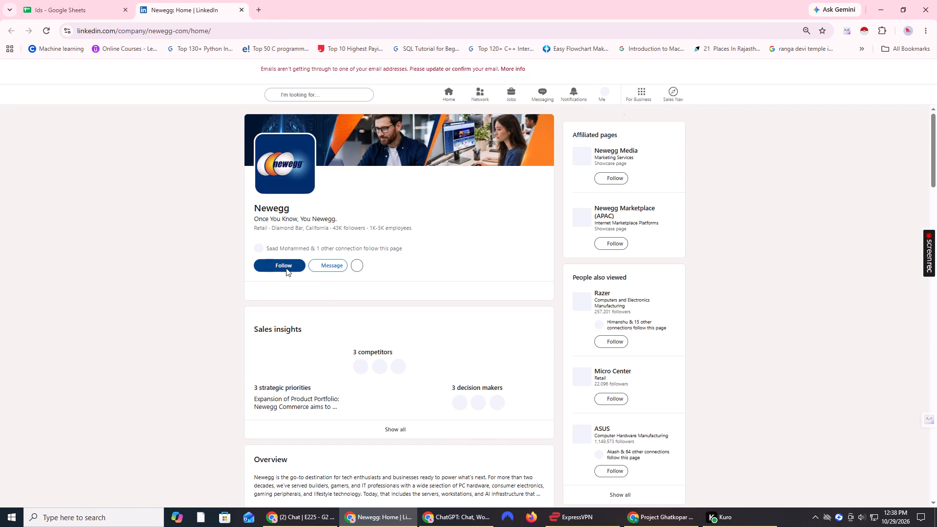
pyautogui.click(285, 292)
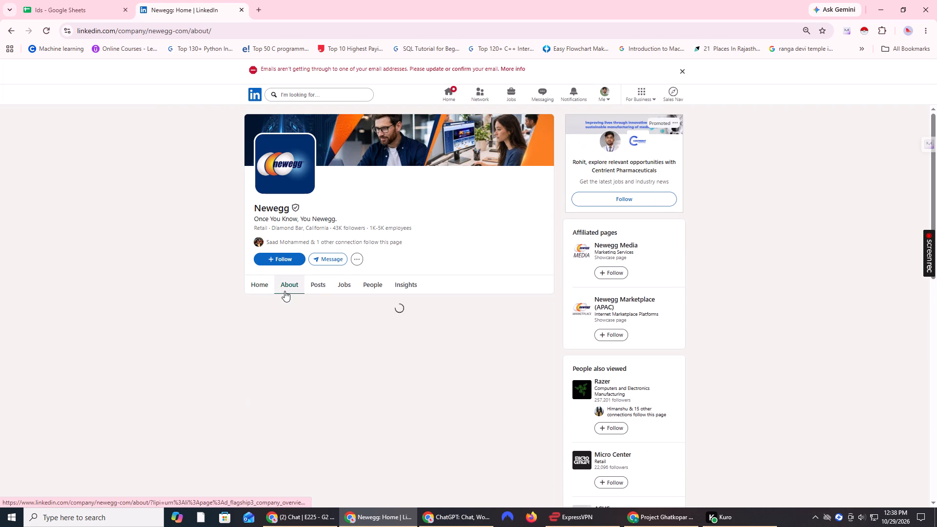
# Copy Newegg's industry, Retail, from the About section of its LinkedIn page into the Industry cell D131.
pyautogui.scroll(-3, 312, 291)
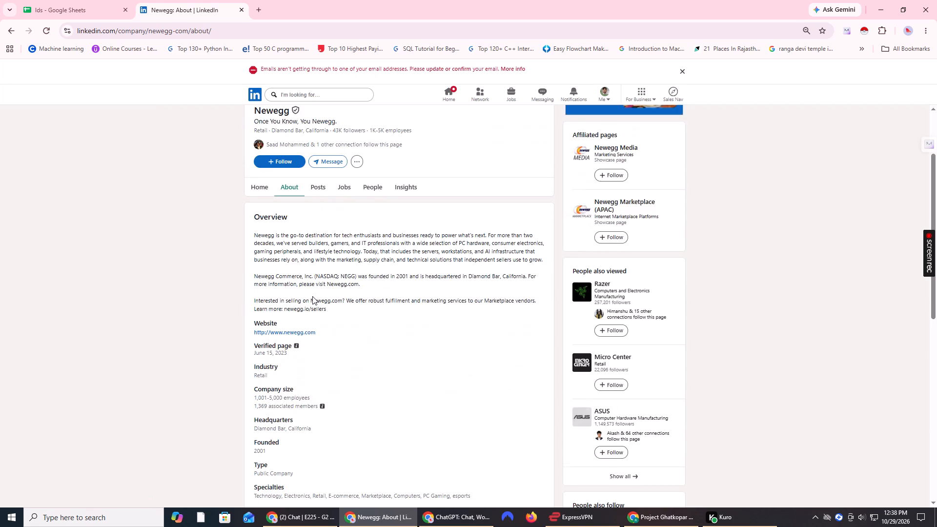
pyautogui.doubleClick(260, 327)
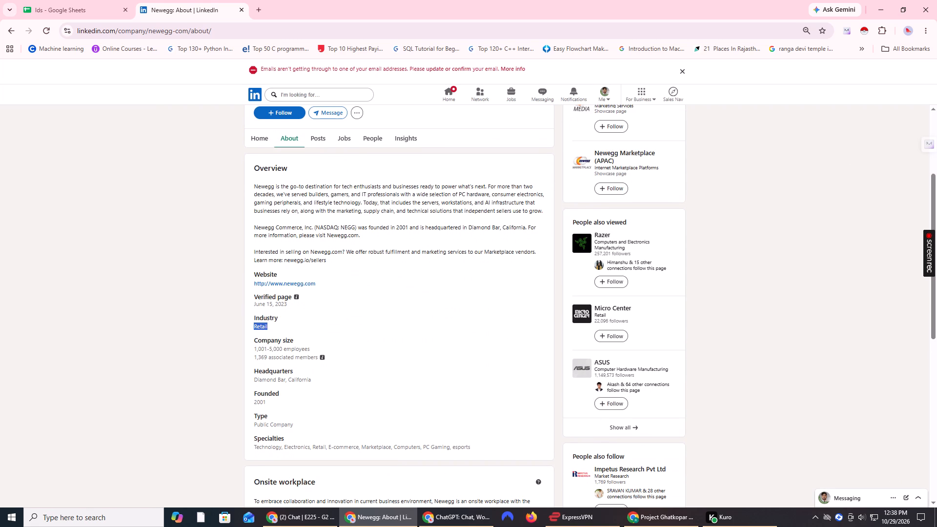
pyautogui.hotkey('ctrl', 'c')
pyautogui.click(83, 0)
pyautogui.click(326, 341)
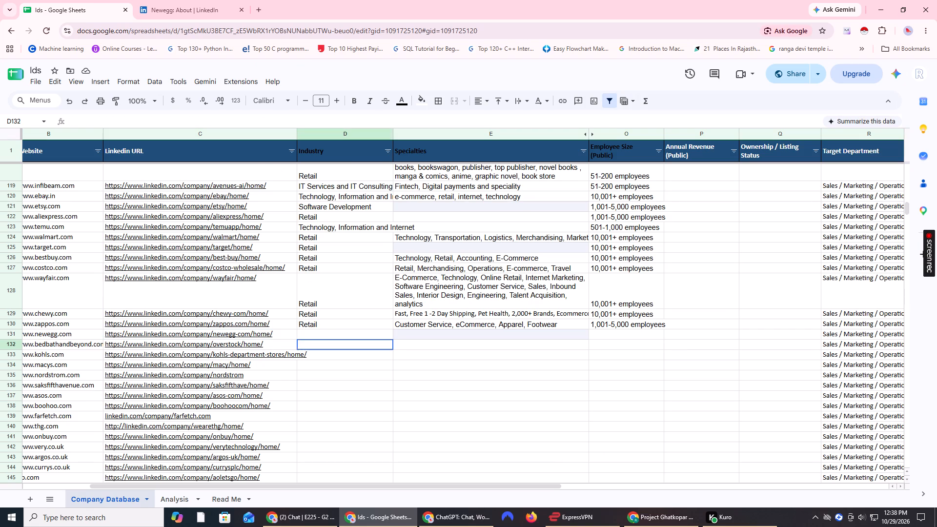
pyautogui.click(327, 334)
pyautogui.hotkey('ctrl', 'v')
# Copy Newegg's company size, 1,001-5,000 employees, from LinkedIn into the Employee Size cell O131.
pyautogui.click(184, 0)
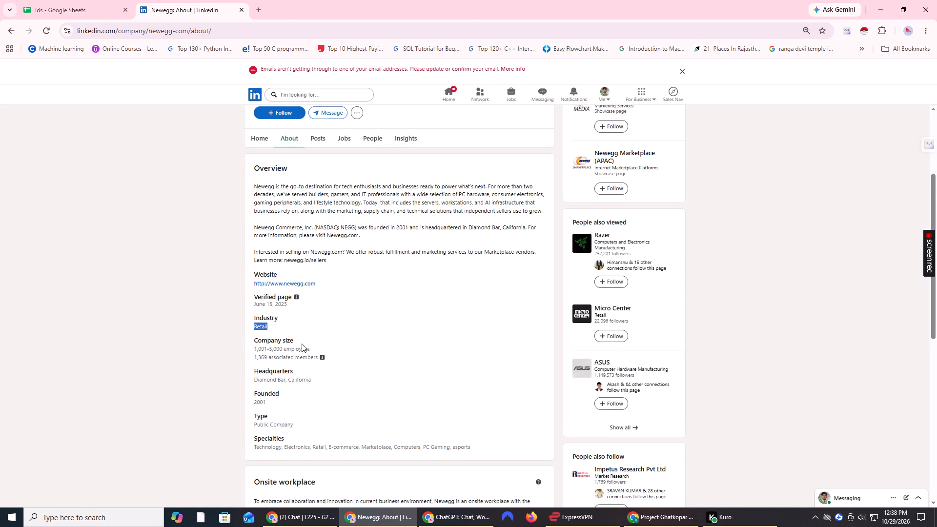
pyautogui.scroll(-3, 298, 339)
pyautogui.tripleClick(280, 198)
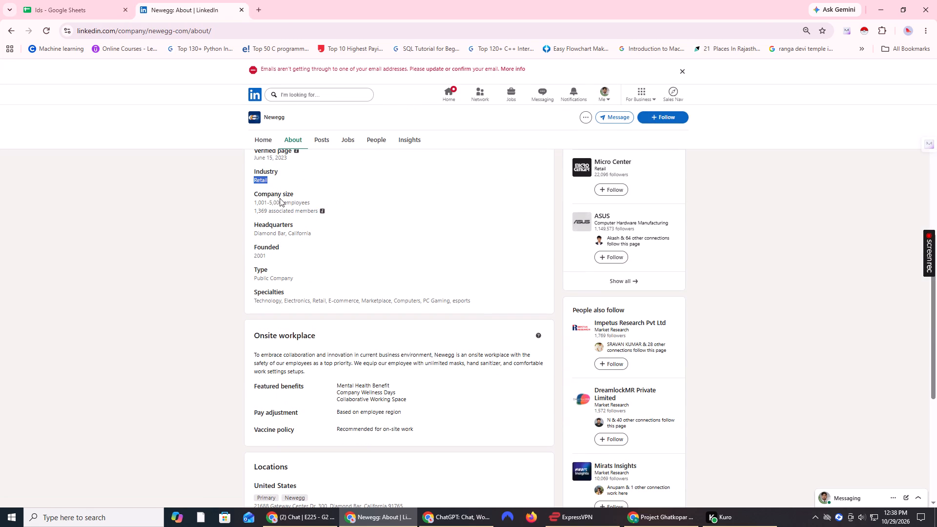
pyautogui.tripleClick(279, 202)
pyautogui.hotkey('ctrl', 'c')
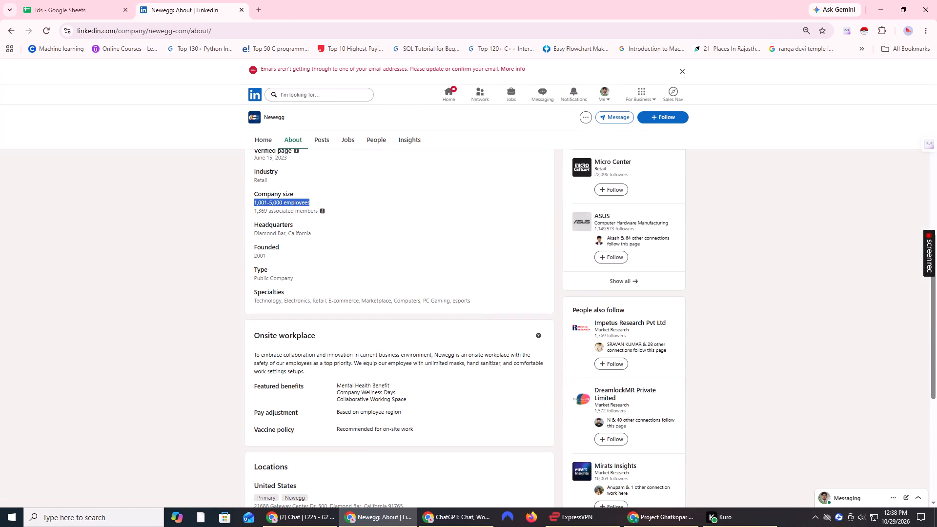
pyautogui.click(33, 0)
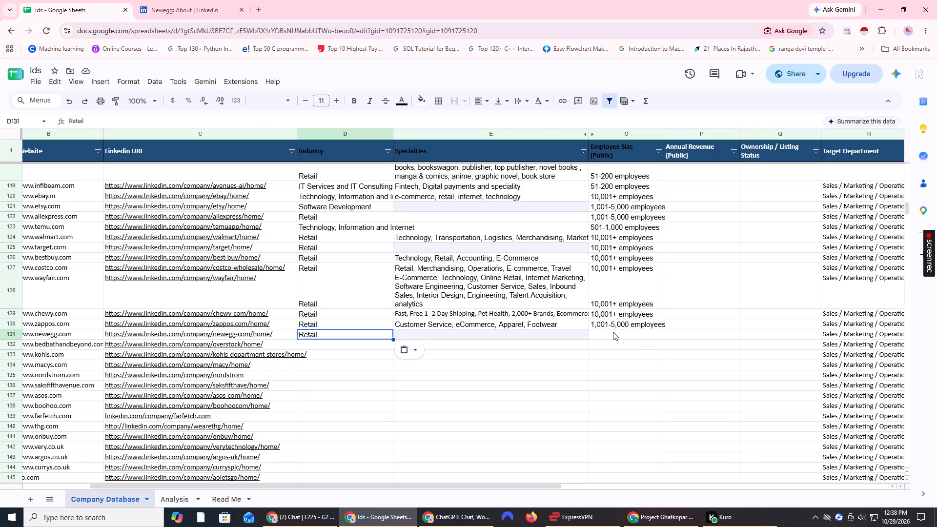
pyautogui.click(611, 332)
pyautogui.hotkey('ctrl', 'v')
# Try to copy Newegg's specialties, Technology, Electronics, Retail, E-commerce, Marketplace, Computers, PC Gaming, esports, as plain text into the Specialties cell E131.
pyautogui.click(232, 0)
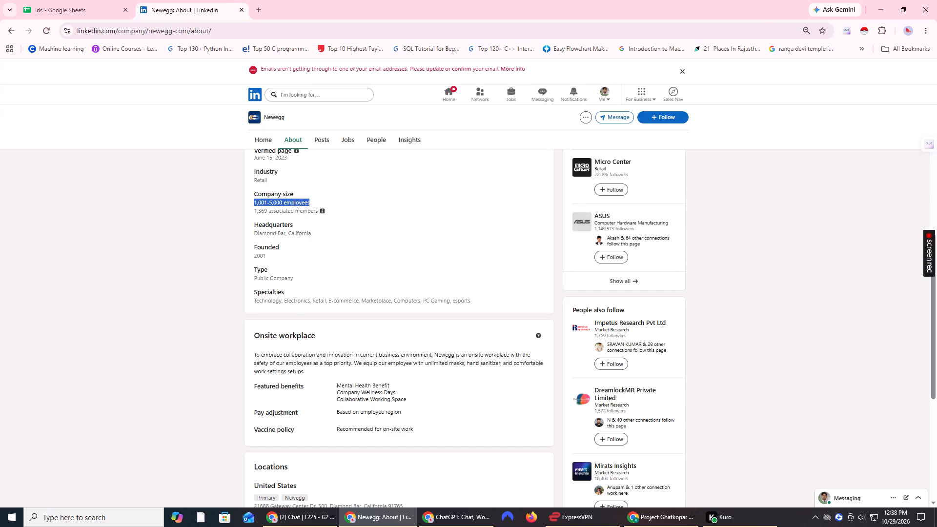
pyautogui.tripleClick(288, 298)
pyautogui.hotkey('ctrl', 'c')
pyautogui.click(45, 0)
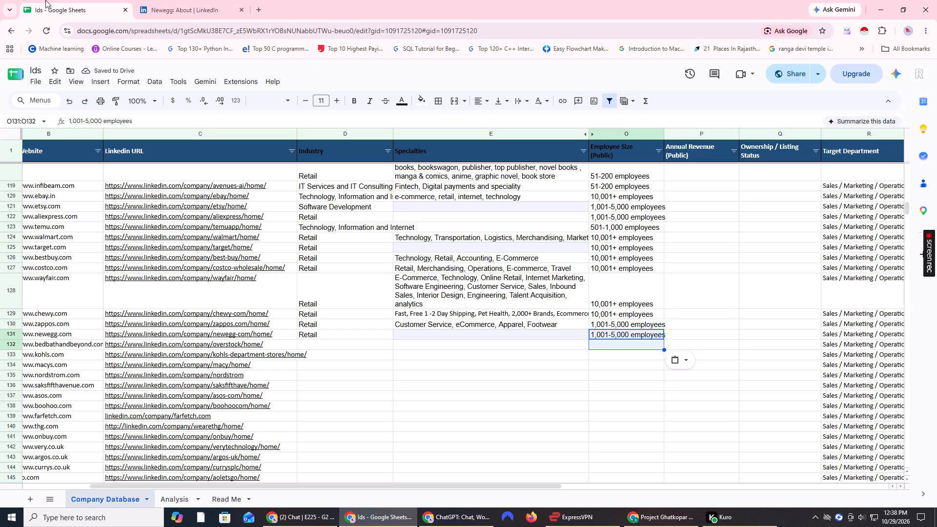
pyautogui.click(261, 7)
pyautogui.hotkey('ctrl', 'v')
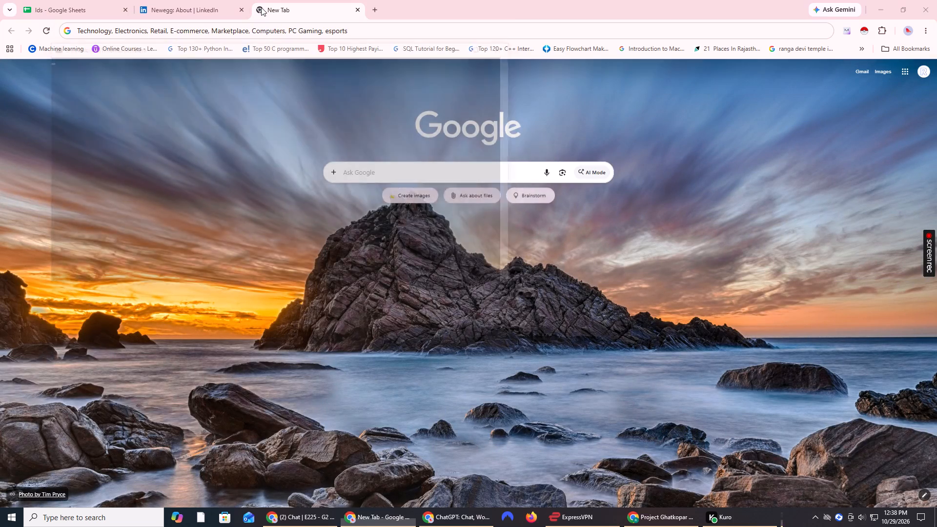
pyautogui.hotkey('ctrl', 'a')
pyautogui.hotkey('ctrl', 'c')
pyautogui.click(47, 0)
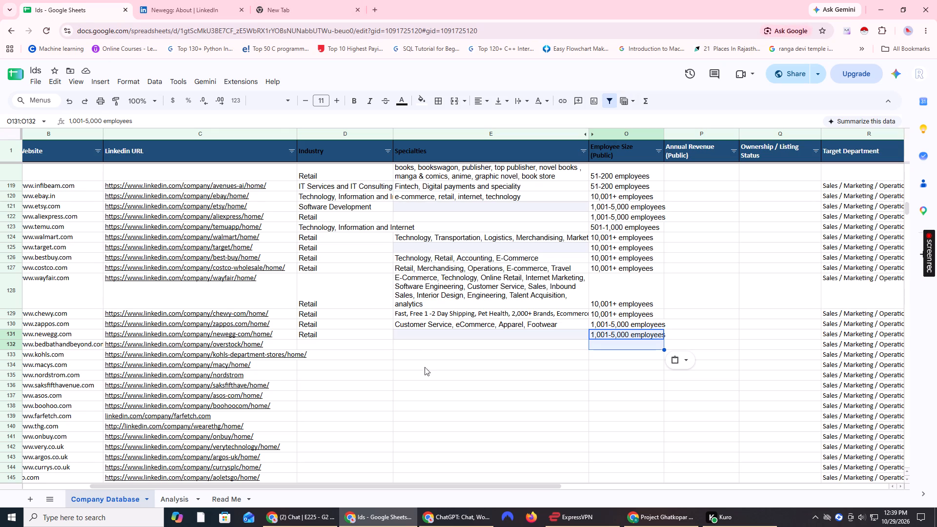
pyautogui.click(405, 334)
pyautogui.hotkey('ctrl', 'v')
pyautogui.click(378, 343)
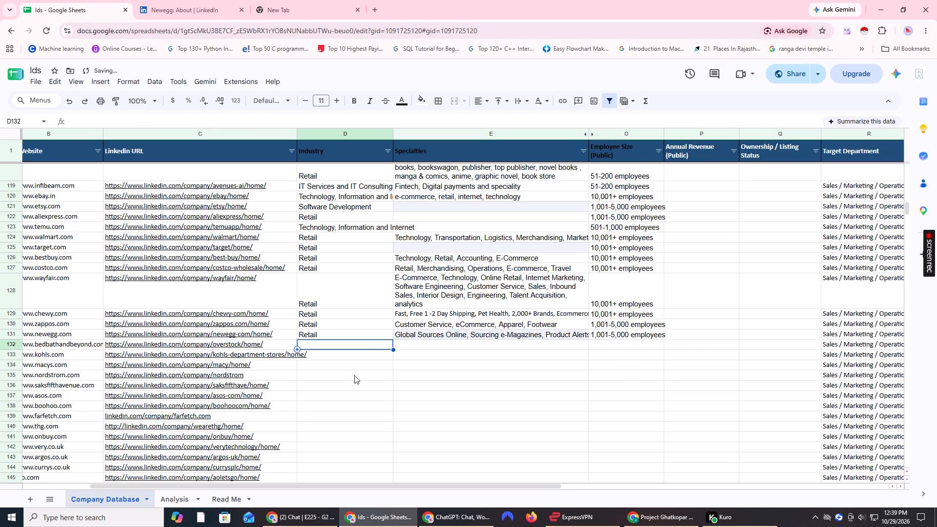
# Open Overstock's LinkedIn page from its link in row 132 and close the leftover Newegg page.
pyautogui.click(230, 344)
pyautogui.click(169, 364)
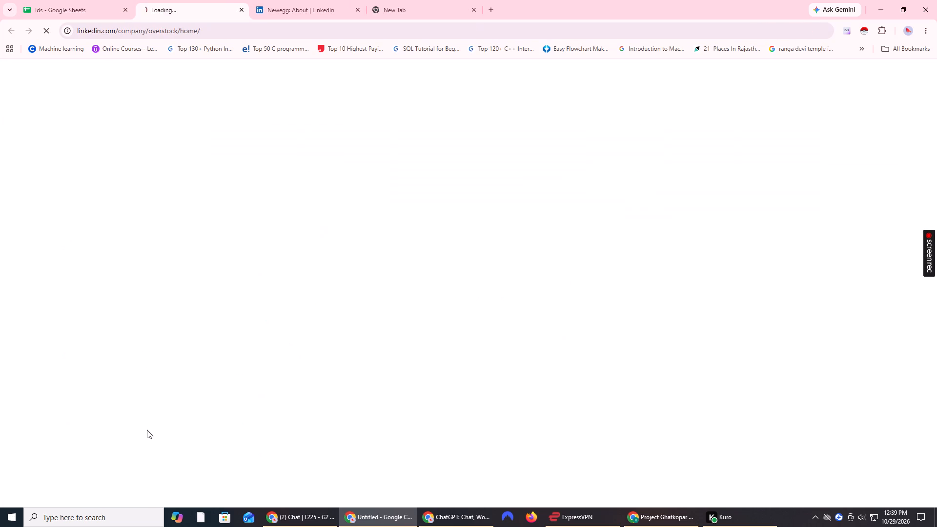
pyautogui.click(361, 8)
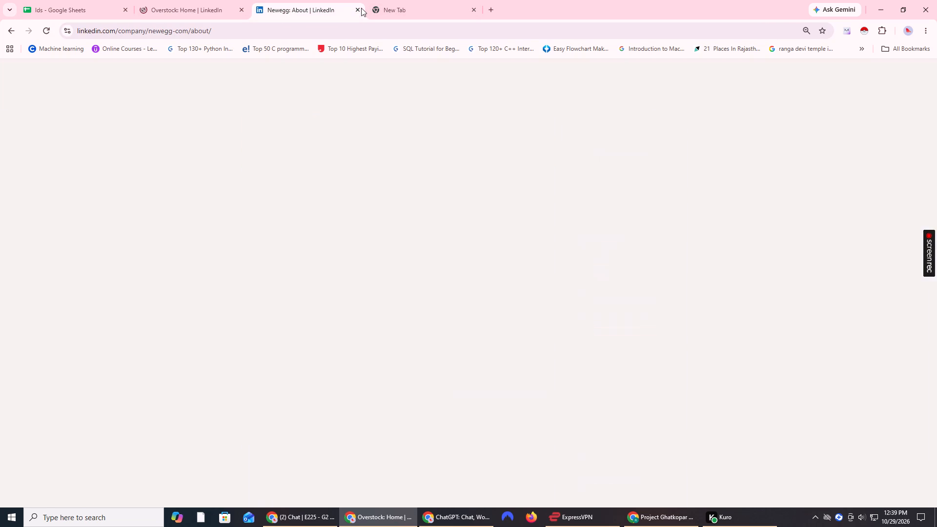
pyautogui.click(360, 9)
pyautogui.click(188, 0)
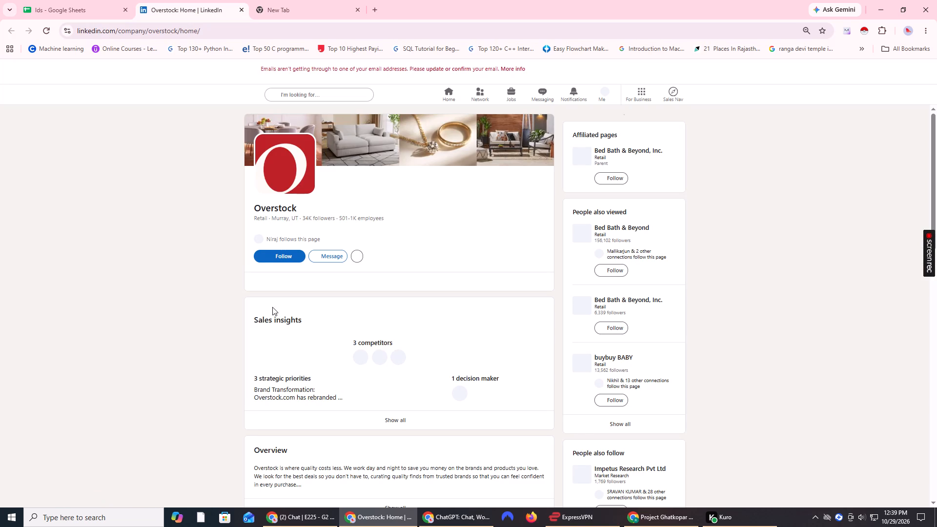
# Follow Overstock on LinkedIn and open its About section.
pyautogui.click(276, 253)
pyautogui.click(284, 271)
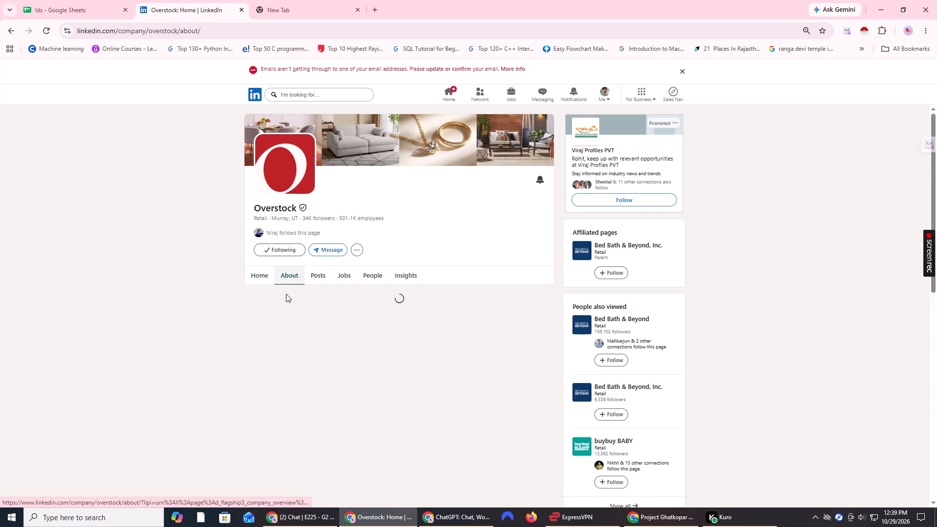
# Copy Overstock's industry, Retail, from its LinkedIn About section into the Industry cell D132.
pyautogui.scroll(-3, 289, 293)
pyautogui.doubleClick(256, 294)
pyautogui.hotkey('ctrl', 'c')
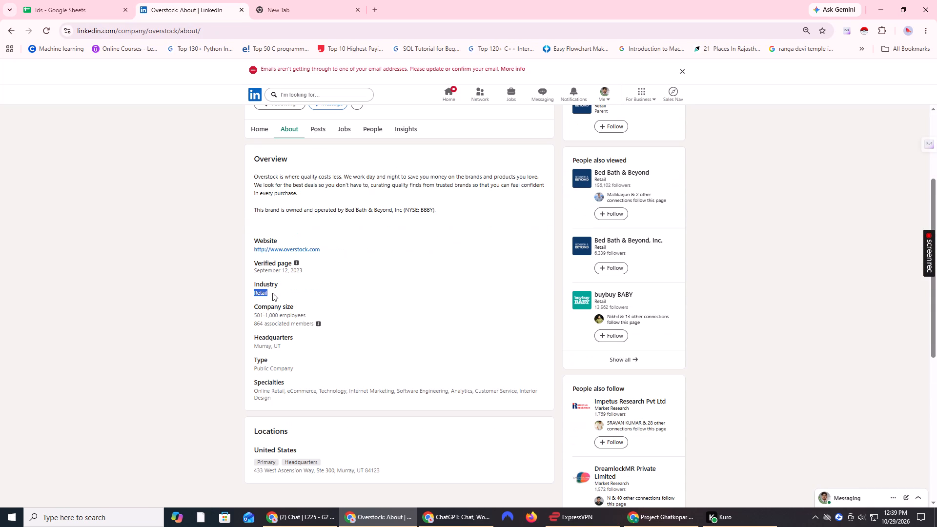
pyautogui.click(61, 0)
pyautogui.click(323, 345)
pyautogui.hotkey('ctrl', 'v')
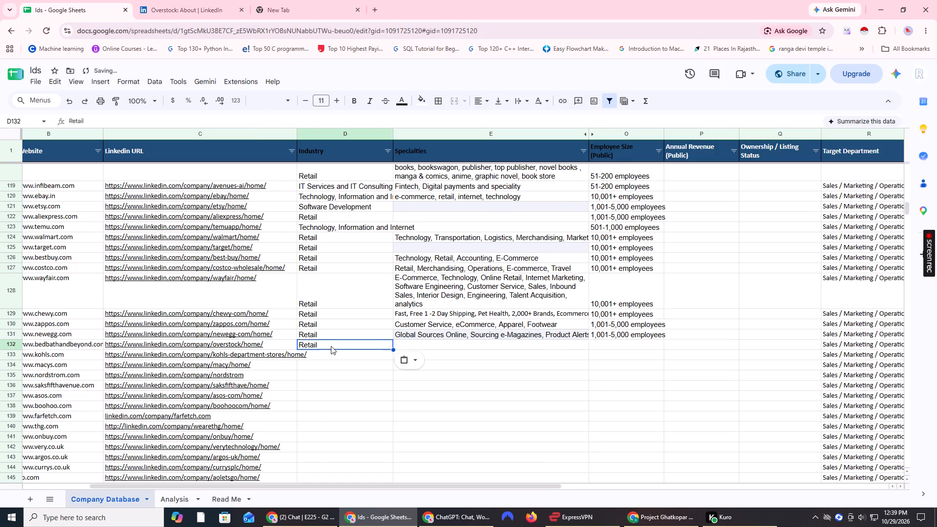
# Copy Overstock's company size, 501-1,000 employees, from LinkedIn into the Employee Size cell O132.
pyautogui.click(178, 0)
pyautogui.scroll(-2, 249, 344)
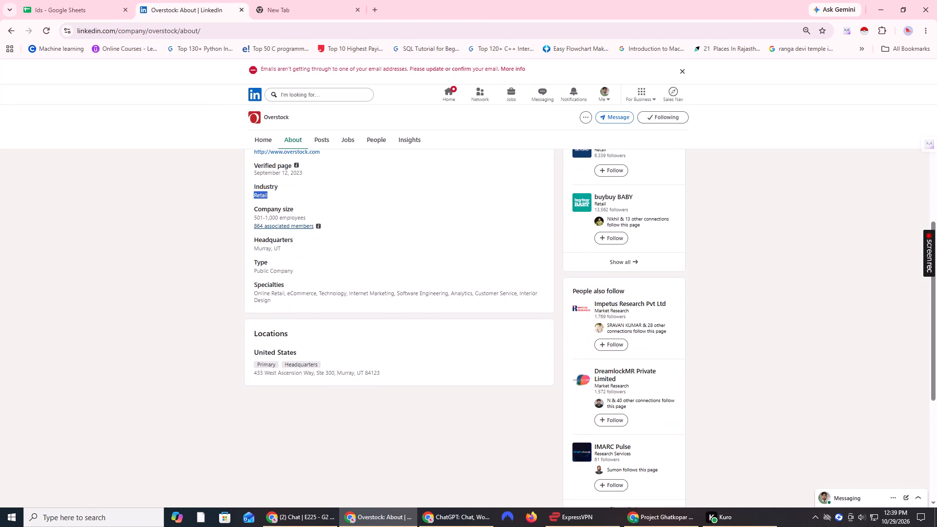
pyautogui.tripleClick(278, 217)
pyautogui.hotkey('ctrl', 'c')
pyautogui.click(114, 0)
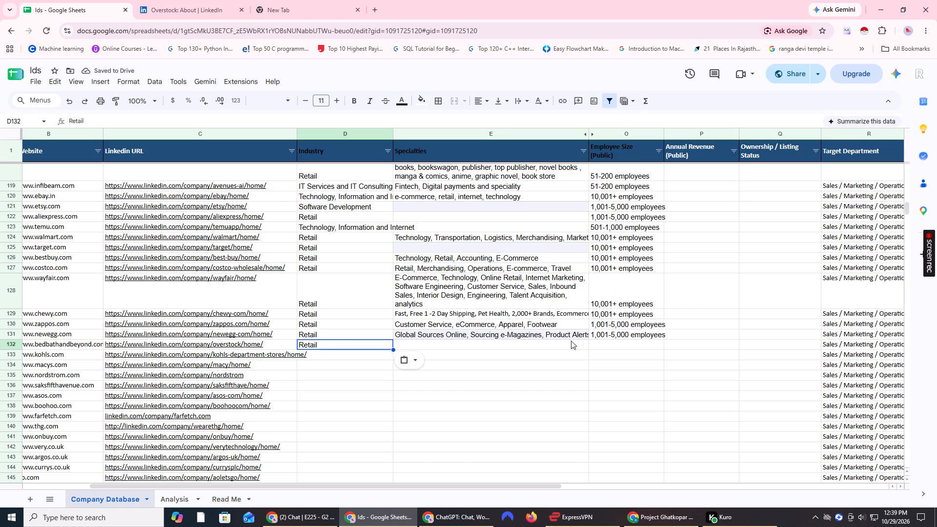
pyautogui.click(600, 344)
pyautogui.hotkey('ctrl', 'v')
# Copy Overstock's specialties, Online Retail, eCommerce, Technology, Internet Marketing, Software Engineering, Analytics, Customer Service, Interior Design, as plain text into Specialties cell E132.
pyautogui.click(183, 0)
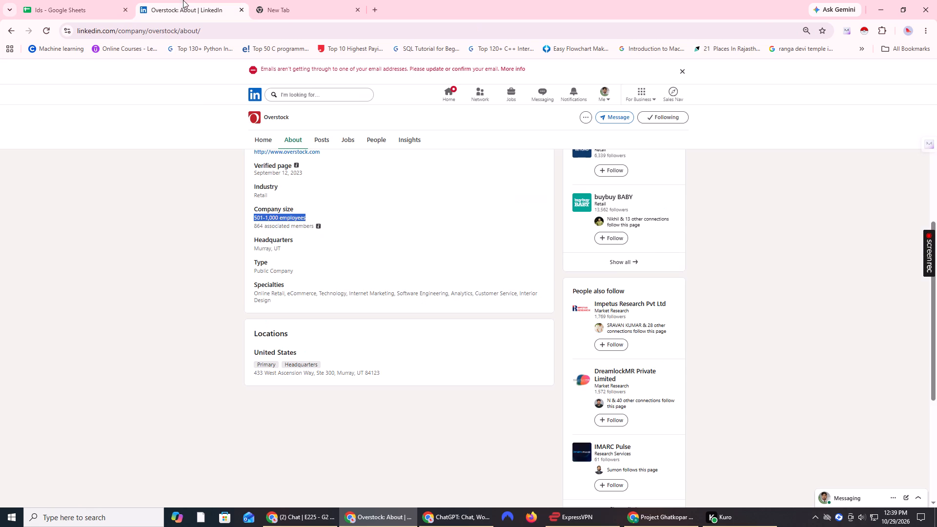
pyautogui.tripleClick(352, 291)
pyautogui.hotkey('ctrl', 'c')
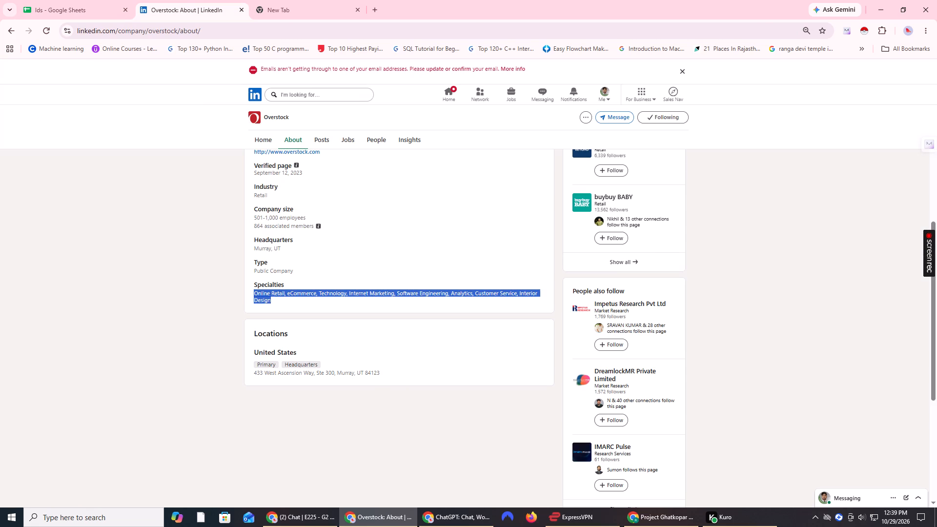
pyautogui.hotkey('ctrl', 'c')
pyautogui.hotkey('ctrl', 'c')
pyautogui.click(61, 0)
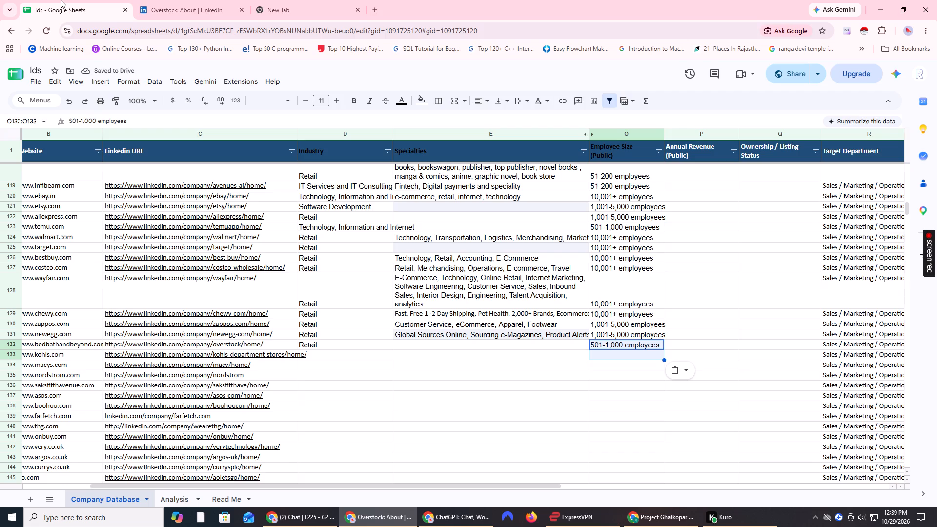
pyautogui.click(269, 0)
pyautogui.click(238, 29)
pyautogui.hotkey('ctrl', 'a')
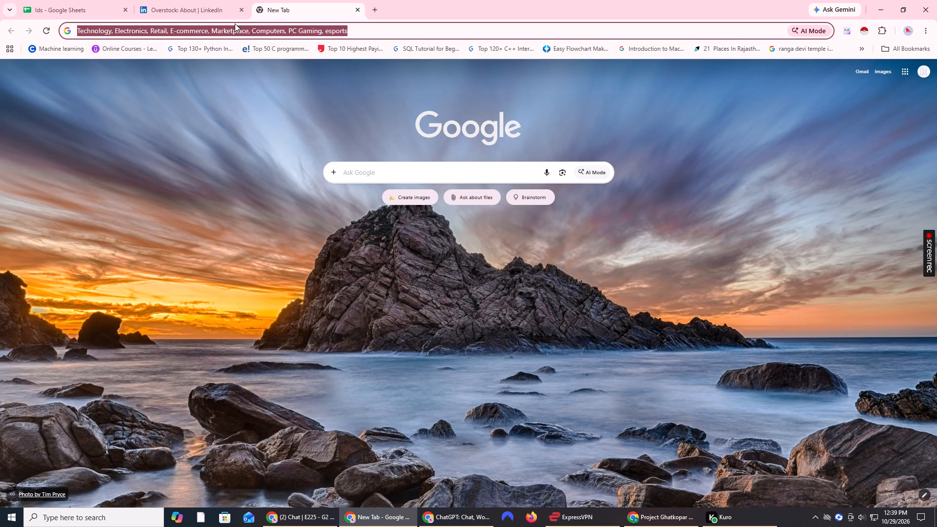
pyautogui.hotkey('ctrl', 'shift', 'v')
pyautogui.click(214, 23)
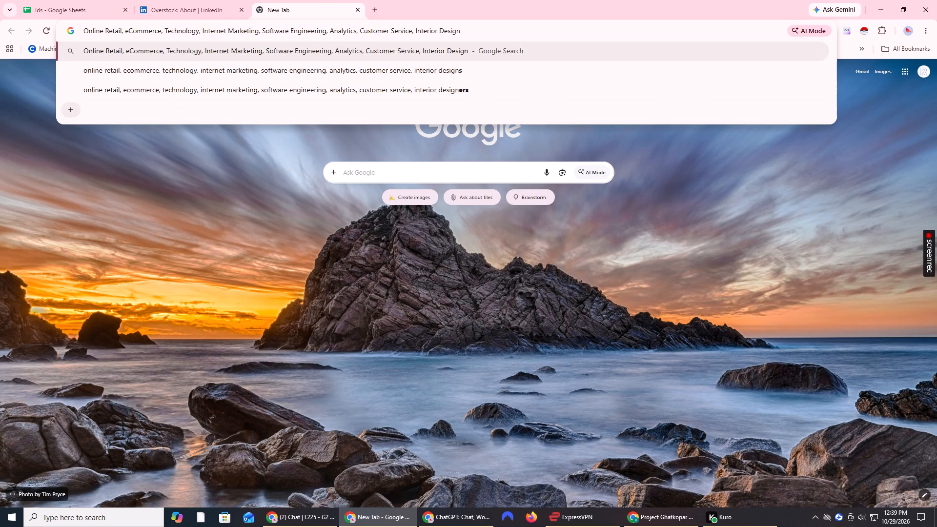
pyautogui.tripleClick(196, 32)
pyautogui.hotkey('ctrl', 'c')
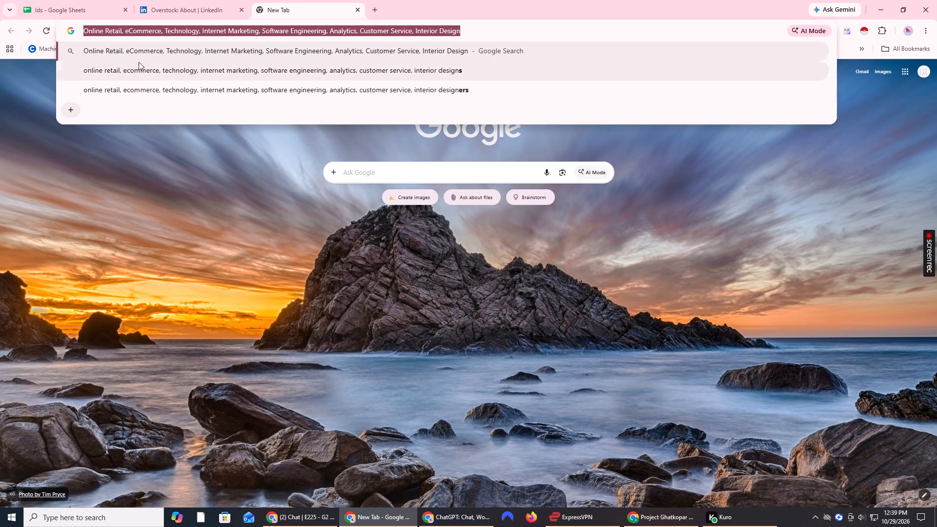
pyautogui.click(102, 0)
pyautogui.click(397, 343)
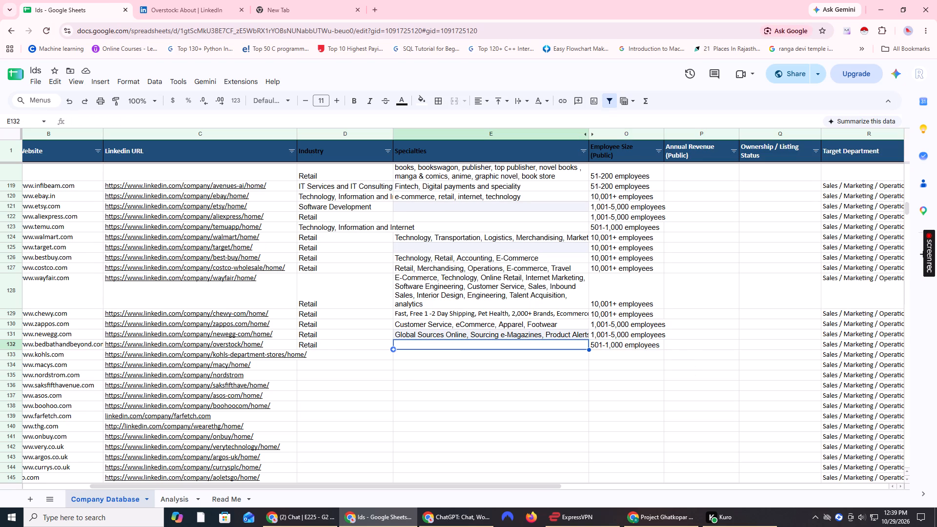
pyautogui.hotkey('ctrl', 'v')
pyautogui.click(366, 369)
# Open Kohl's LinkedIn page from its link in row 133 and close the leftover Overstock and blank pages.
pyautogui.scroll(-2, 372, 354)
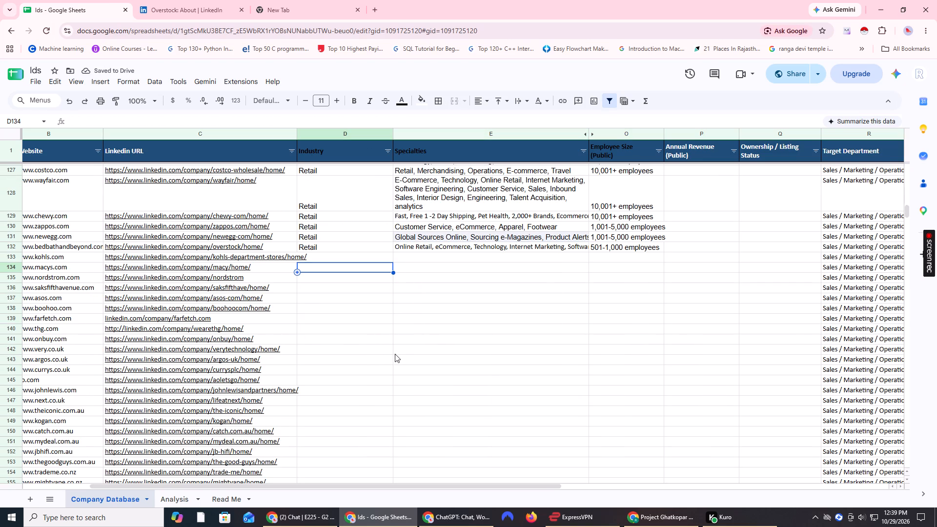
pyautogui.click(209, 256)
pyautogui.click(181, 276)
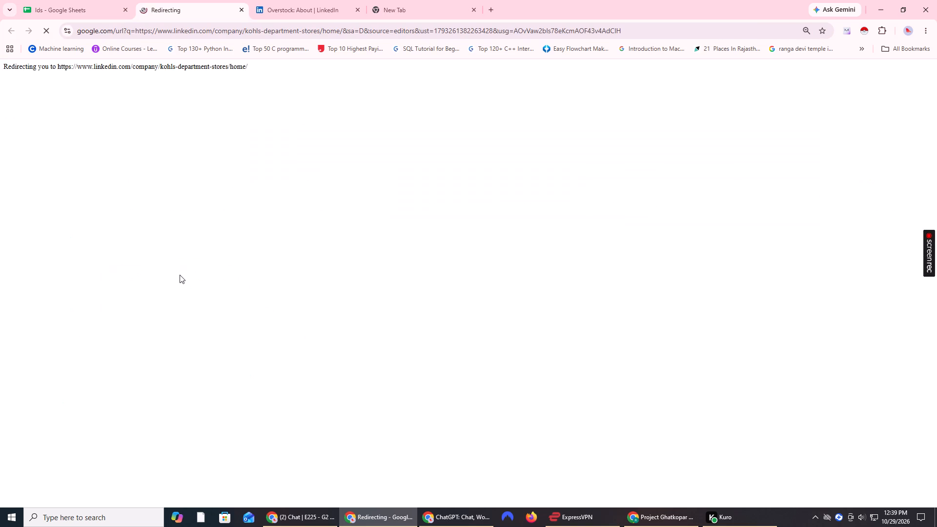
pyautogui.click(359, 9)
pyautogui.click(359, 9)
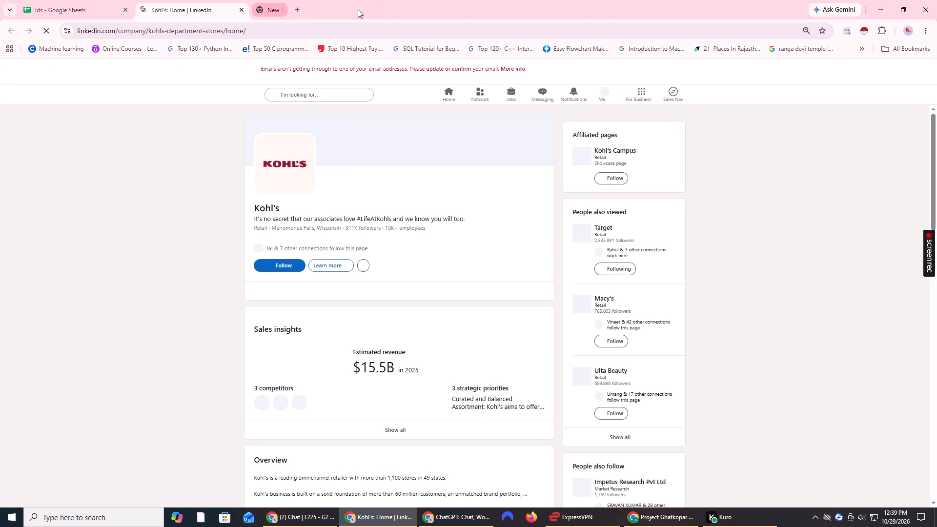
# Follow Kohl's on LinkedIn and open its About section.
pyautogui.click(268, 264)
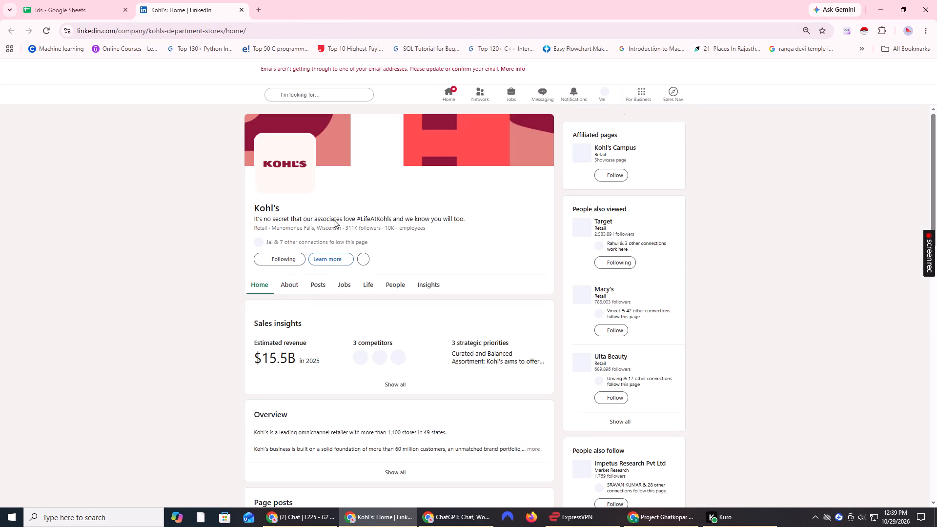
pyautogui.click(286, 287)
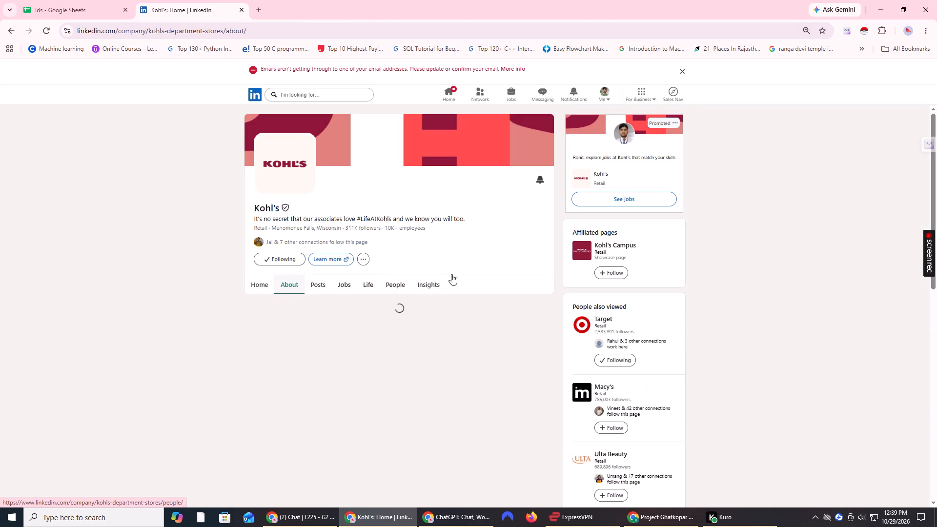
# Copy Kohl's industry, Retail, from its LinkedIn About section into the Industry cell D133.
pyautogui.scroll(-2, 423, 241)
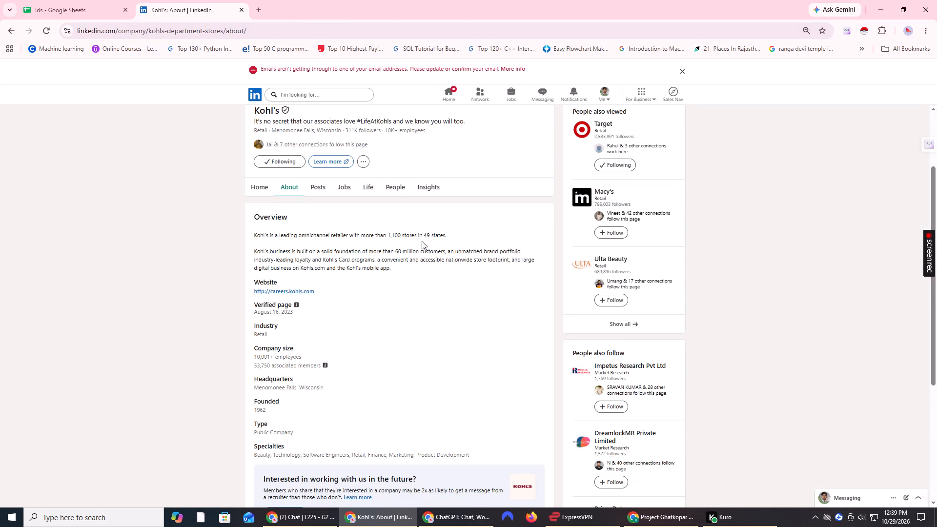
pyautogui.scroll(-1, 326, 292)
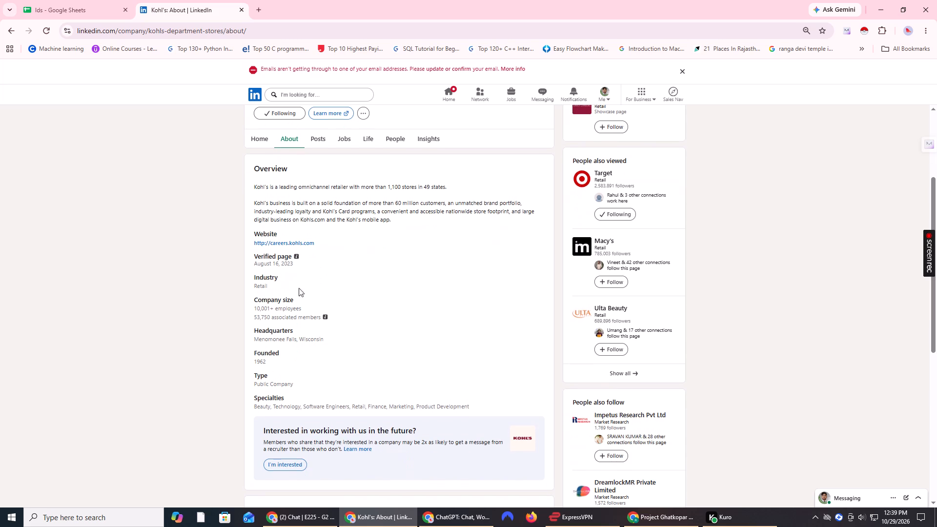
pyautogui.doubleClick(259, 285)
pyautogui.hotkey('ctrl', 'c')
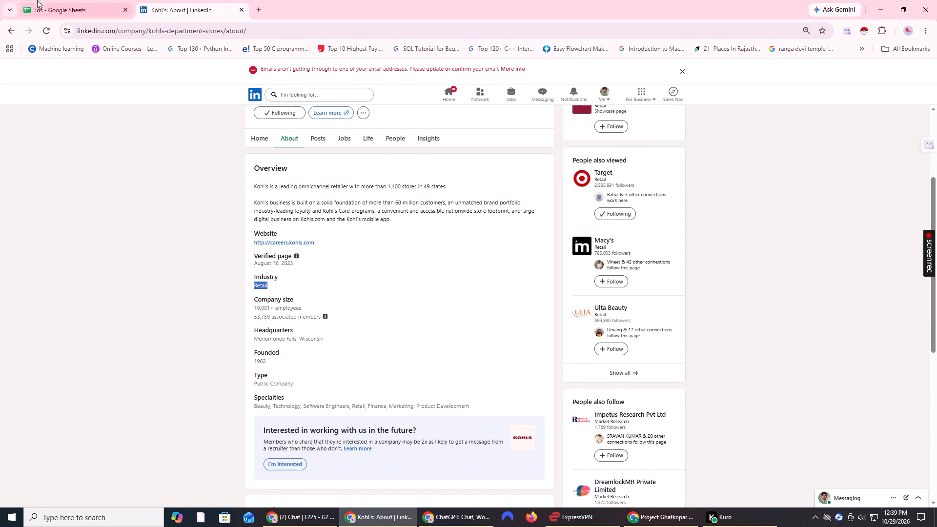
pyautogui.click(40, 0)
pyautogui.click(327, 262)
pyautogui.hotkey('ctrl', 'v')
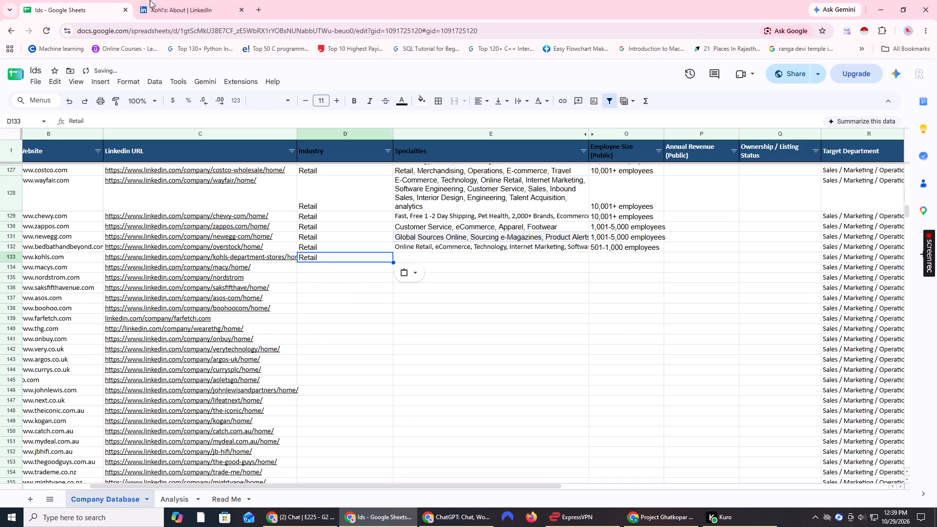
# Copy Kohl's company size, 10,001+ employees, from LinkedIn into the Employee Size cell O133.
pyautogui.click(150, 0)
pyautogui.scroll(-3, 333, 263)
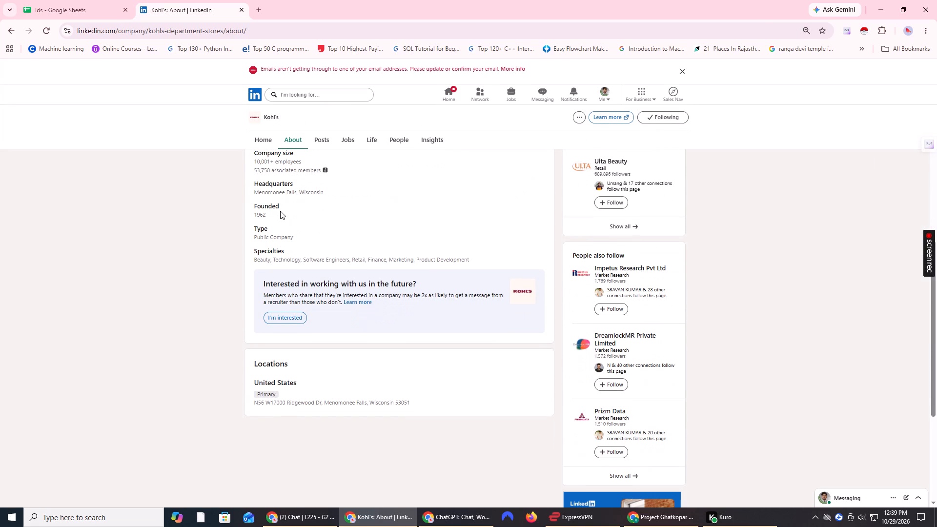
pyautogui.tripleClick(267, 161)
pyautogui.hotkey('ctrl', 'c')
pyautogui.click(87, 0)
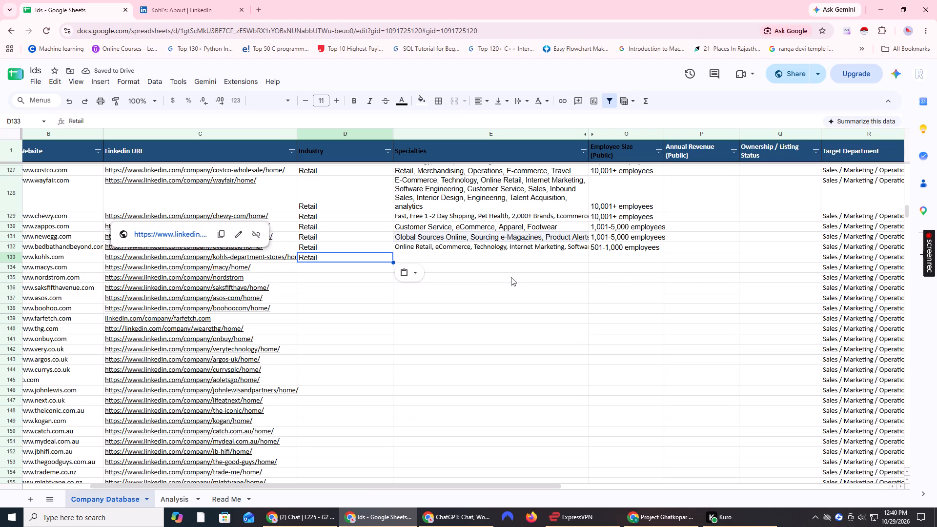
pyautogui.click(600, 253)
pyautogui.hotkey('ctrl', 'v')
# Copy Kohl's specialties, Beauty, Technology, Software Engineers, Retail, Finance, Marketing, Product Development, as plain text into the Specialties cell E133.
pyautogui.click(213, 0)
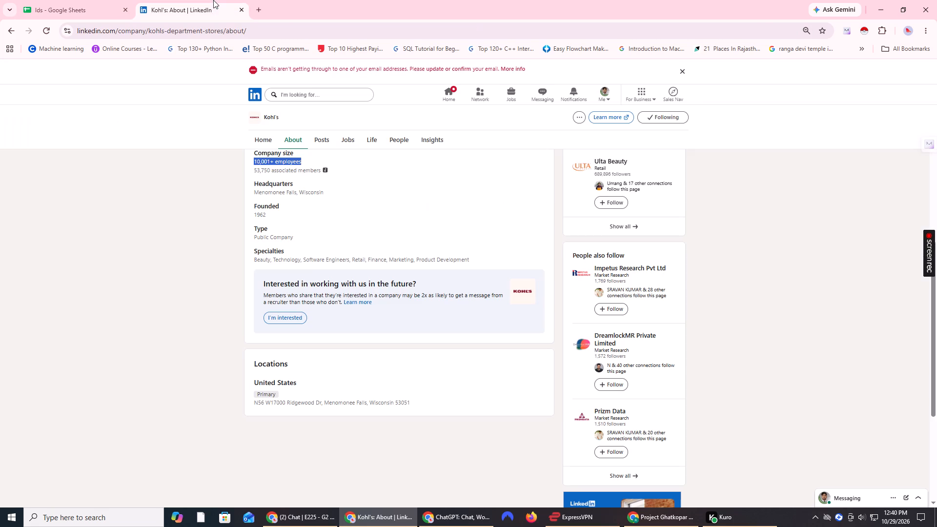
pyautogui.tripleClick(346, 260)
pyautogui.hotkey('ctrl', 'c')
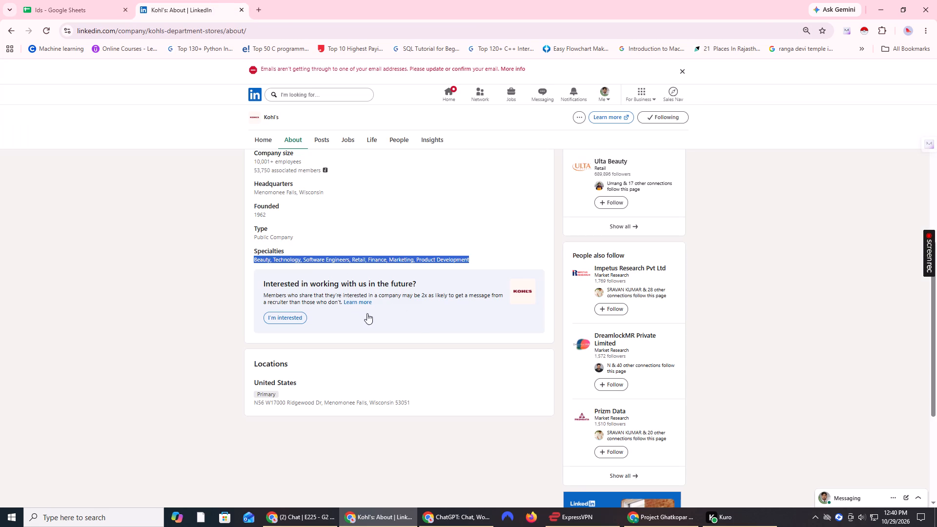
pyautogui.click(253, 4)
pyautogui.hotkey('ctrl', 'v')
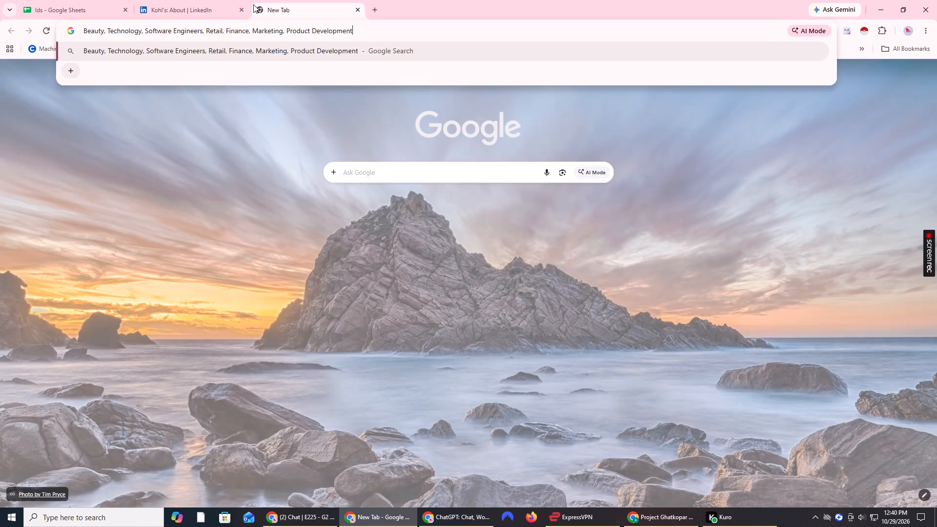
pyautogui.hotkey('ctrl', 'a')
pyautogui.hotkey('ctrl', 'c')
pyautogui.click(107, 0)
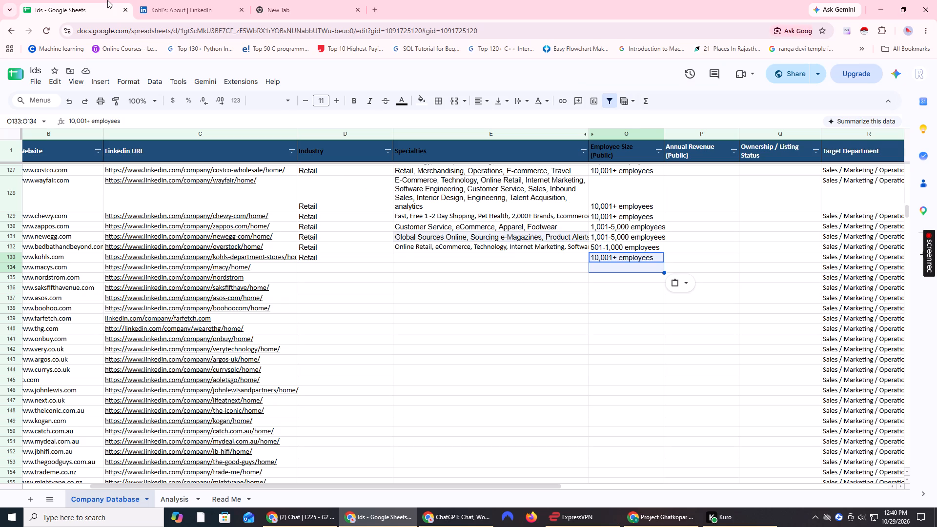
pyautogui.click(399, 258)
pyautogui.hotkey('ctrl', 'v')
pyautogui.click(389, 278)
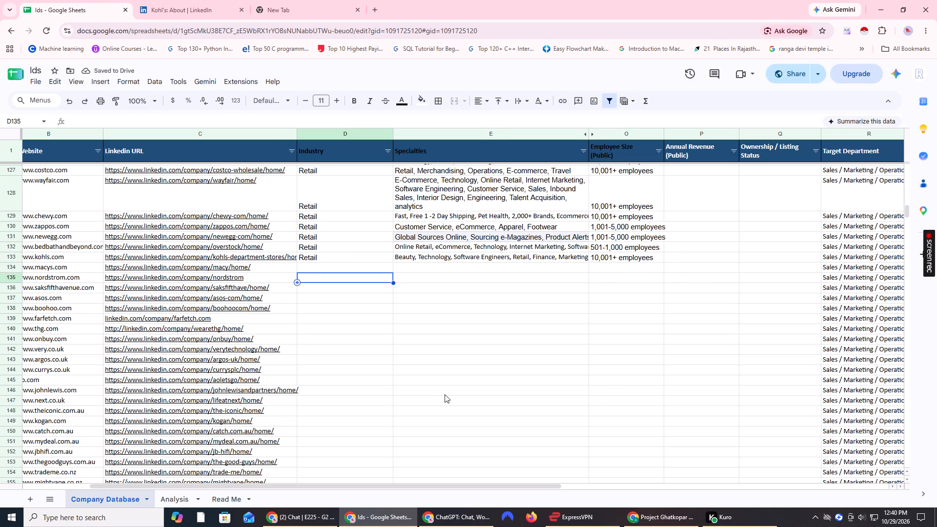
# Open Macy's LinkedIn page from its link in row 134 and close the leftover Kohl's page.
pyautogui.click(222, 268)
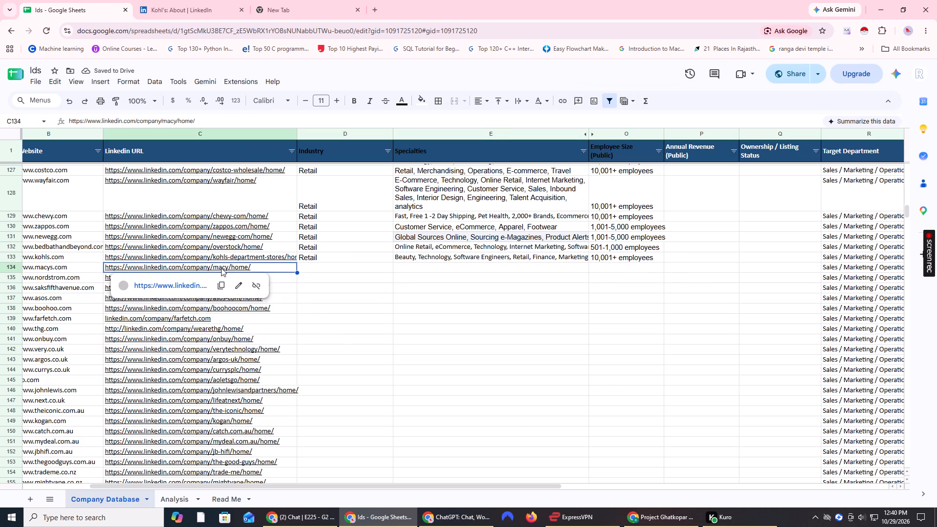
pyautogui.click(168, 288)
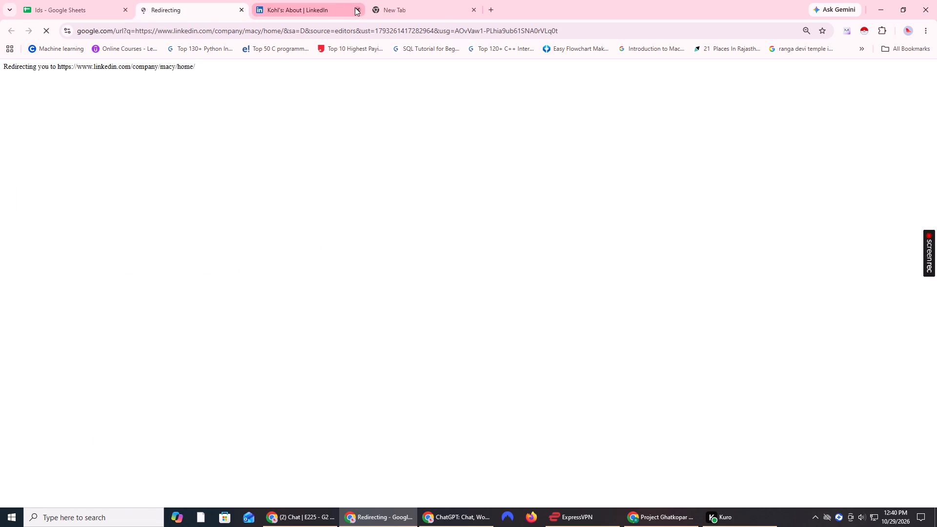
pyautogui.click(358, 9)
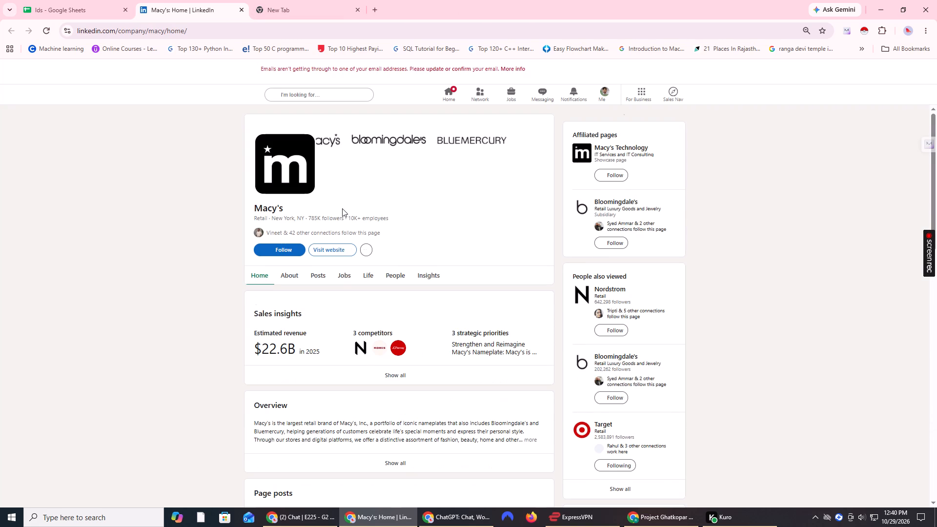
# Open the About section of Macy's LinkedIn page and follow the company.
pyautogui.click(293, 272)
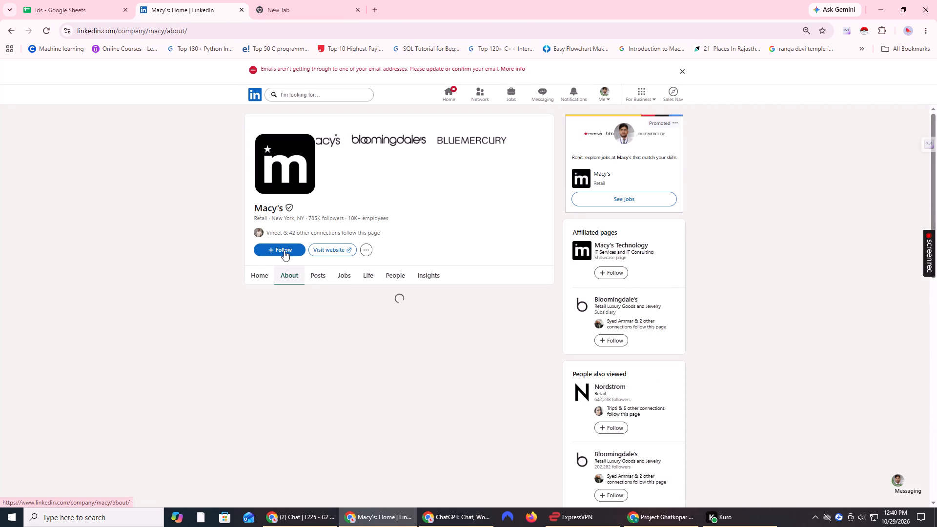
pyautogui.click(284, 250)
# Copy Macy's industry, Retail, from the LinkedIn About section into the Industry cell D134.
pyautogui.scroll(-2, 306, 294)
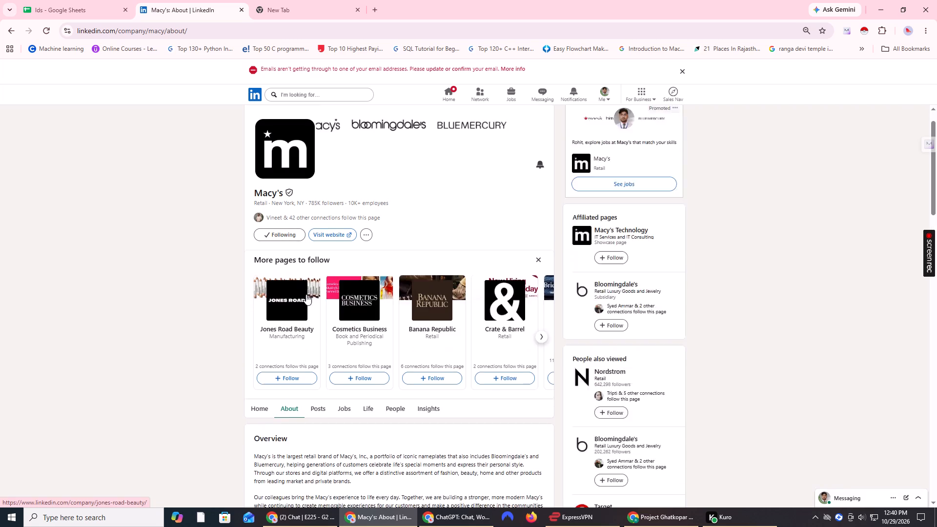
pyautogui.scroll(-4, 306, 294)
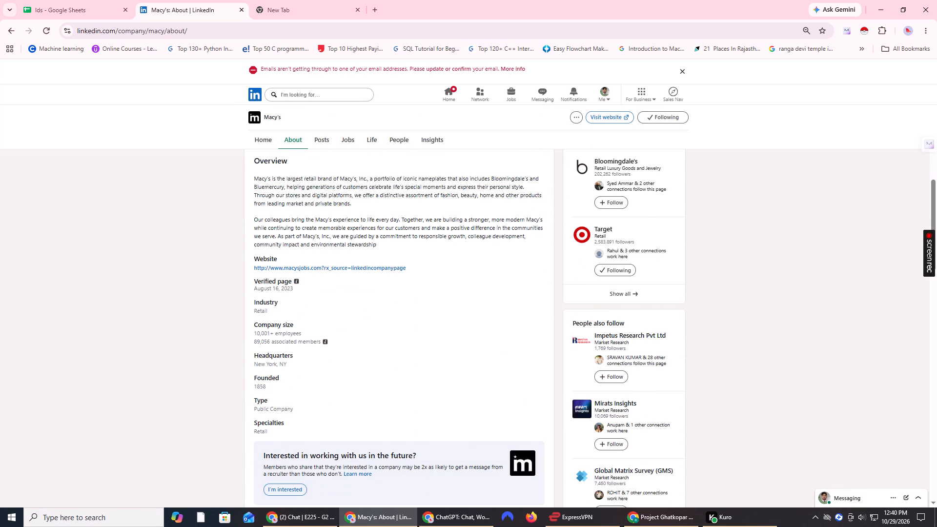
pyautogui.click(261, 308)
pyautogui.keyDown('ctrl'); pyautogui.doubleClick(261, 308); pyautogui.keyUp('ctrl')
pyautogui.hotkey('ctrl', 'c')
pyautogui.click(130, 0)
pyautogui.click(337, 268)
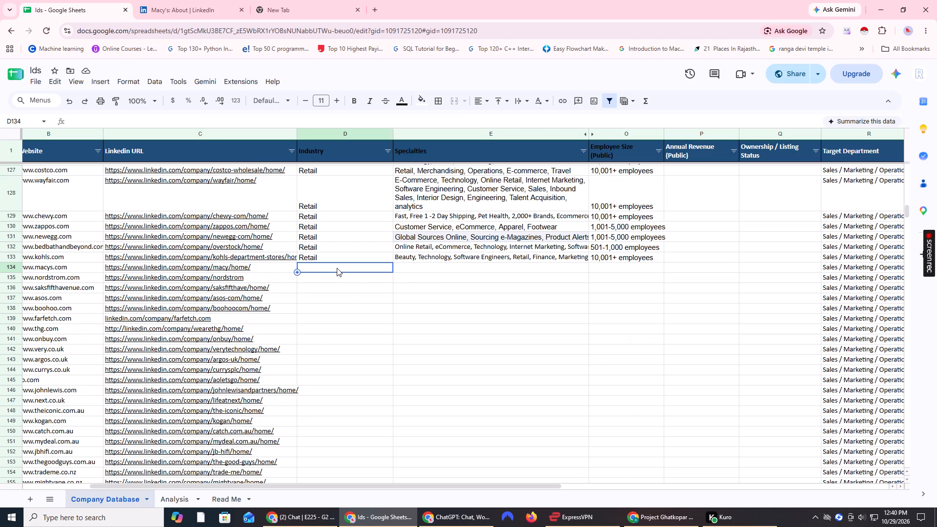
pyautogui.hotkey('ctrl', 'v')
# Copy Macy's company size, 10,001+ employees, from LinkedIn into the Employee Size cell O134.
pyautogui.click(149, 0)
pyautogui.scroll(-2, 348, 335)
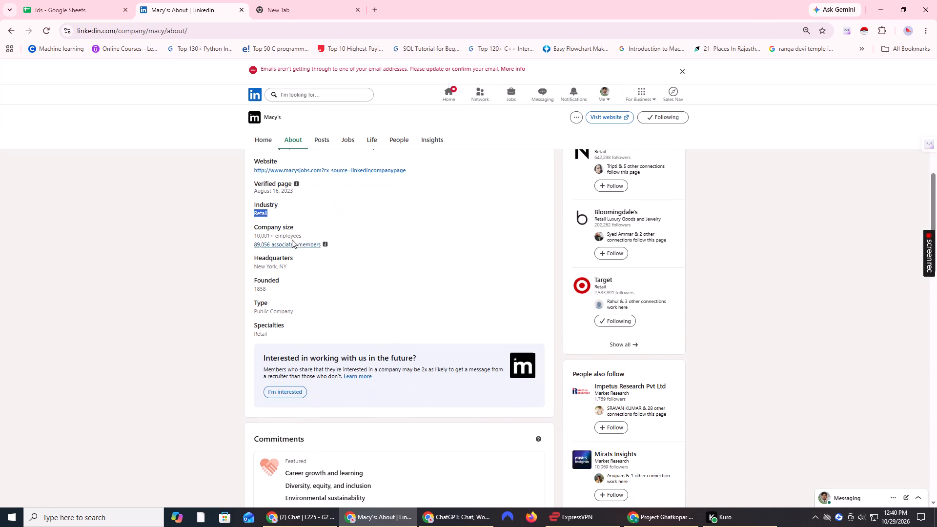
pyautogui.tripleClick(279, 233)
pyautogui.hotkey('ctrl', 'c')
pyautogui.click(76, 0)
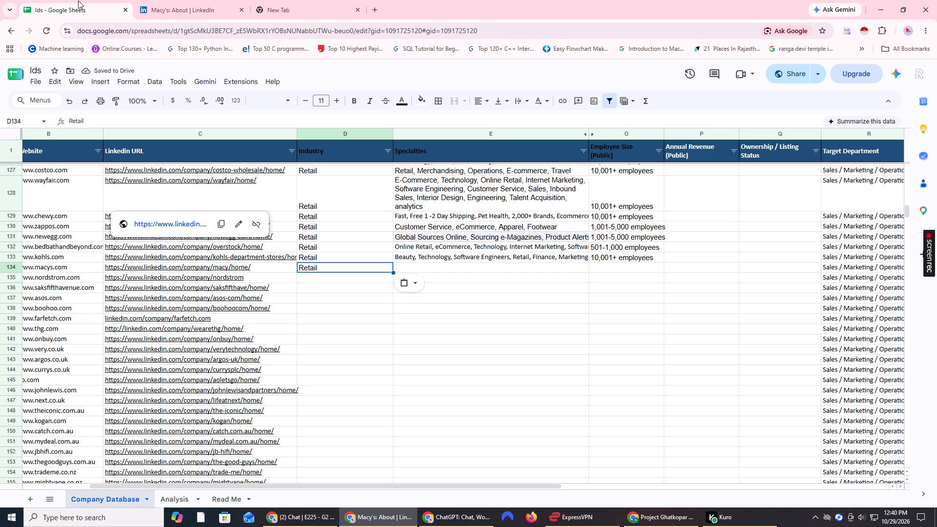
pyautogui.click(600, 267)
pyautogui.hotkey('ctrl', 'v')
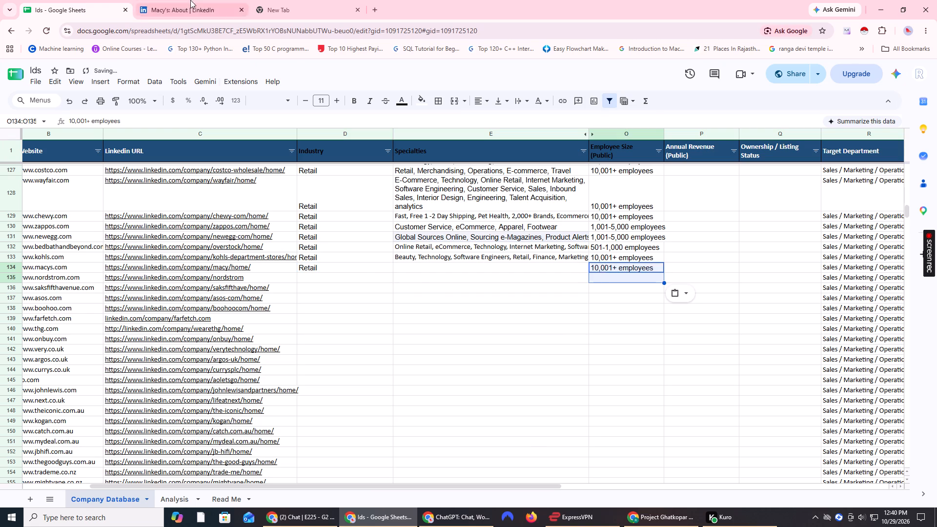
# Copy Macy's specialties, Retail, from LinkedIn into the Specialties cell E134.
pyautogui.click(191, 0)
pyautogui.scroll(-1, 285, 294)
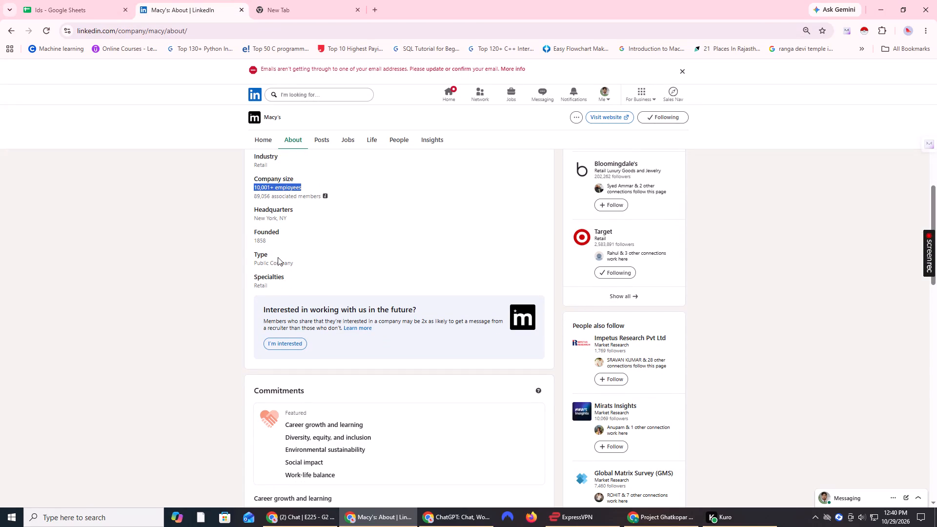
pyautogui.doubleClick(265, 284)
pyautogui.hotkey('ctrl', 'c')
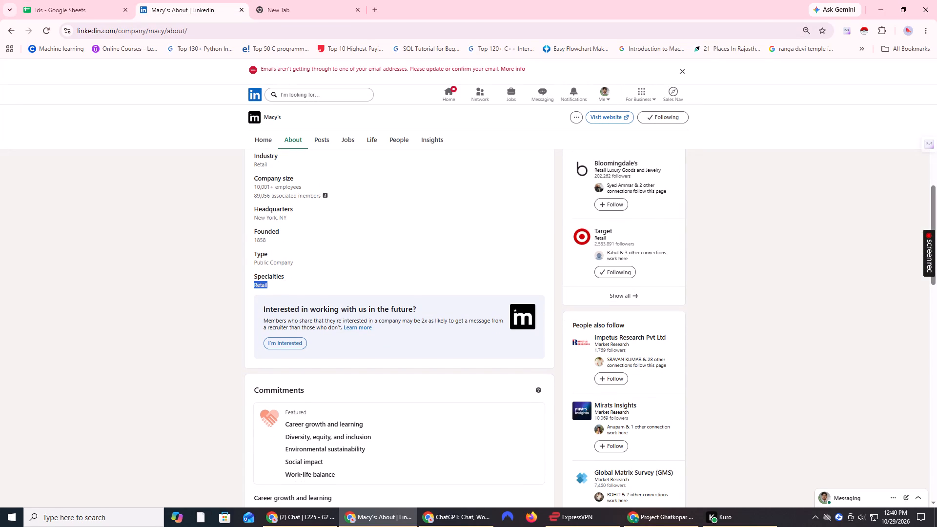
pyautogui.click(38, 0)
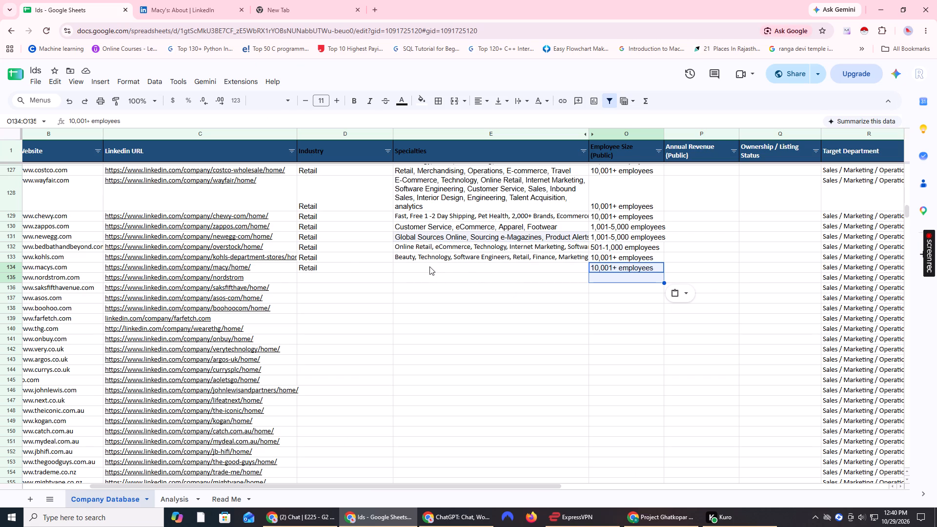
pyautogui.click(429, 266)
pyautogui.hotkey('ctrl', 'v')
pyautogui.click(472, 307)
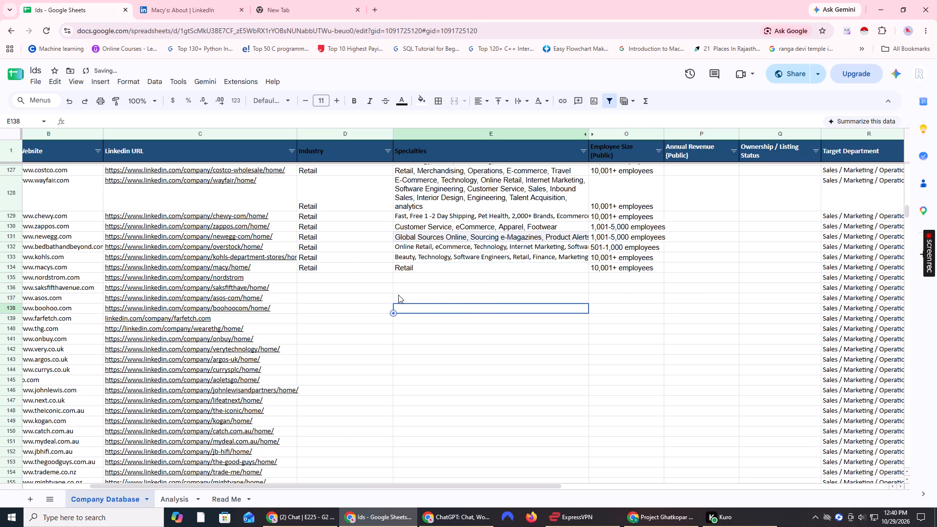
# Open Nordstrom's LinkedIn page from its link in row 135, close the leftover Macy's page, and show Nordstrom's About section.
pyautogui.click(230, 277)
pyautogui.click(195, 295)
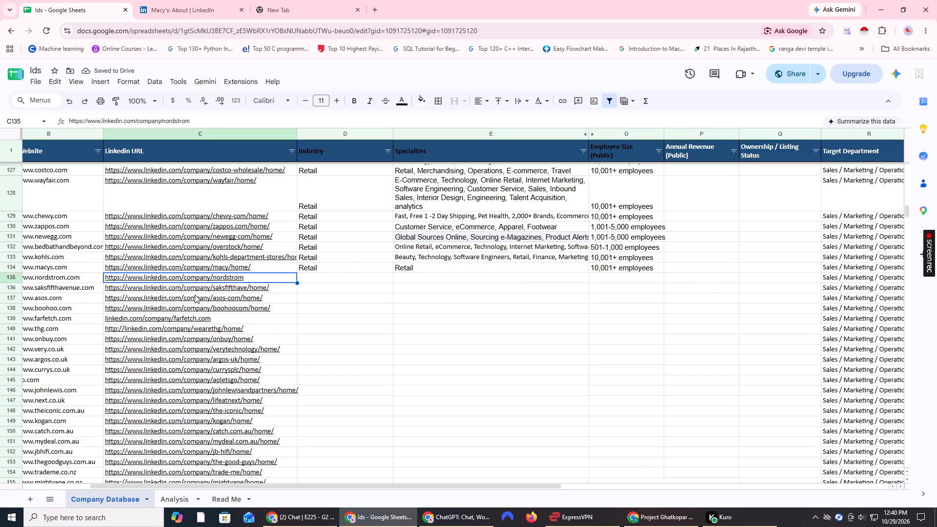
pyautogui.click(357, 10)
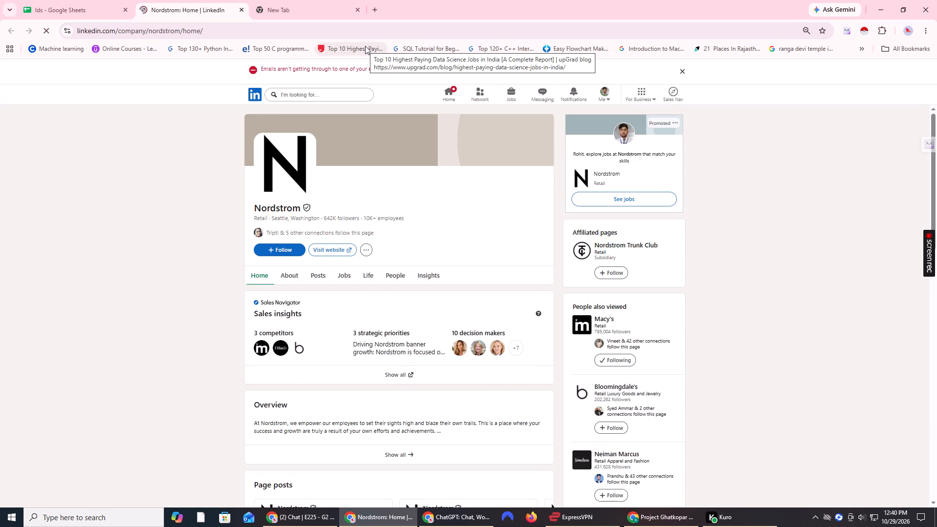
pyautogui.click(288, 266)
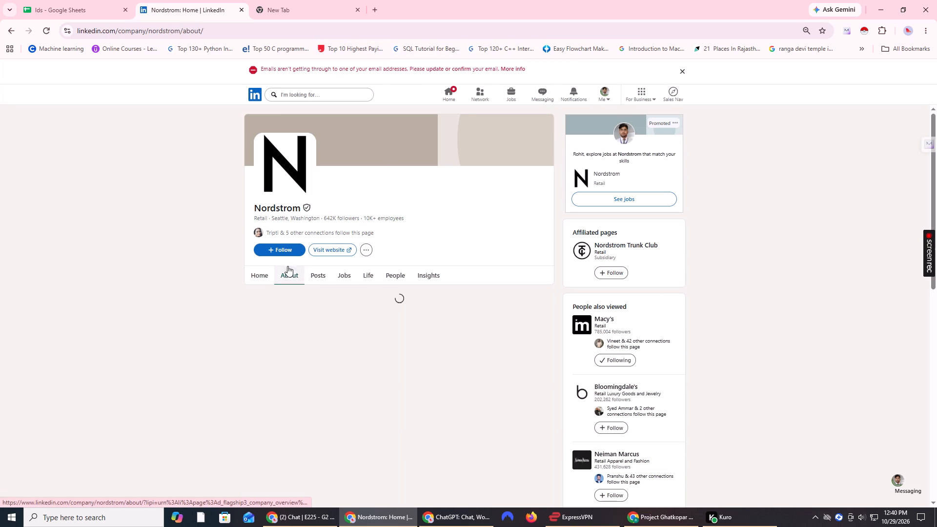
# Copy Nordstrom's industry, Retail, from the LinkedIn About section into the Industry cell D135.
pyautogui.scroll(-3, 322, 207)
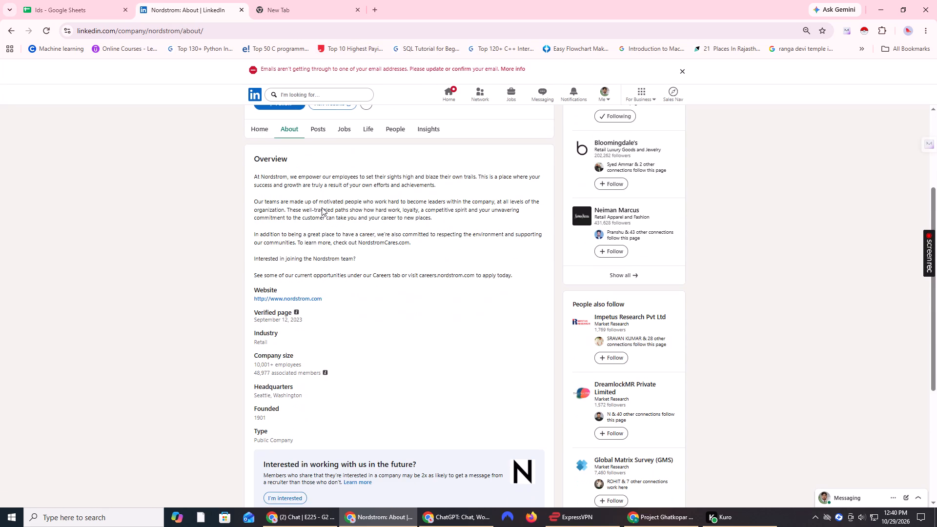
pyautogui.scroll(-2, 322, 207)
pyautogui.click(251, 243)
pyautogui.doubleClick(264, 246)
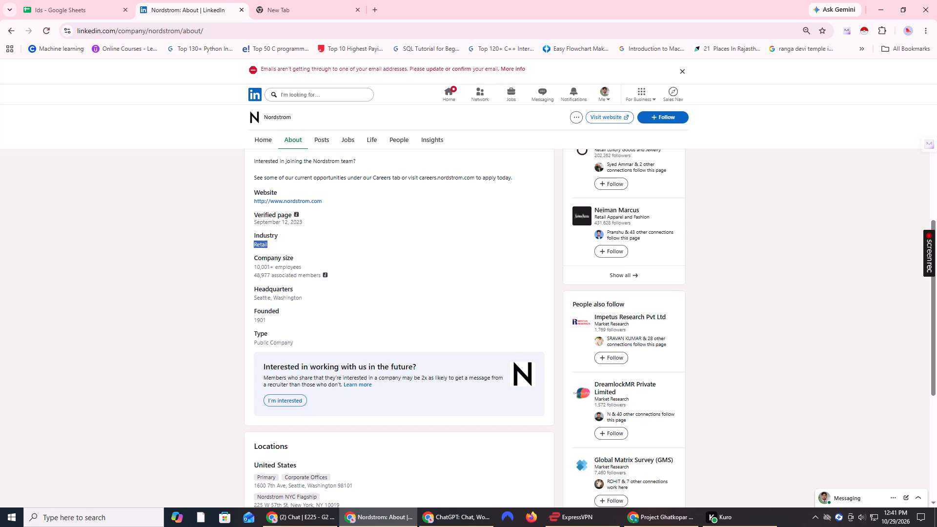
pyautogui.hotkey('ctrl', 'c')
pyautogui.click(119, 0)
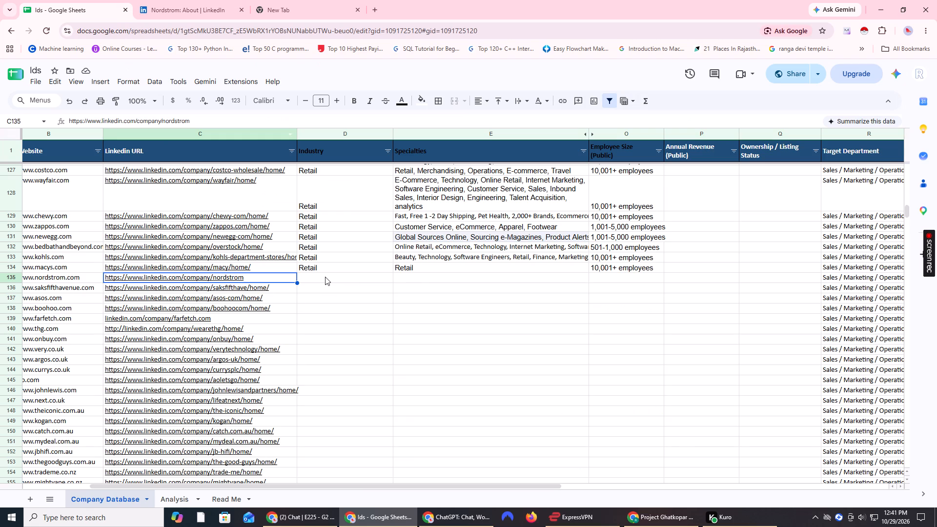
pyautogui.click(325, 277)
pyautogui.hotkey('ctrl', 'v')
# Copy Nordstrom's company size, 10,001+ employees, from LinkedIn into the Employee Size cell O135.
pyautogui.click(154, 0)
pyautogui.scroll(-1, 306, 284)
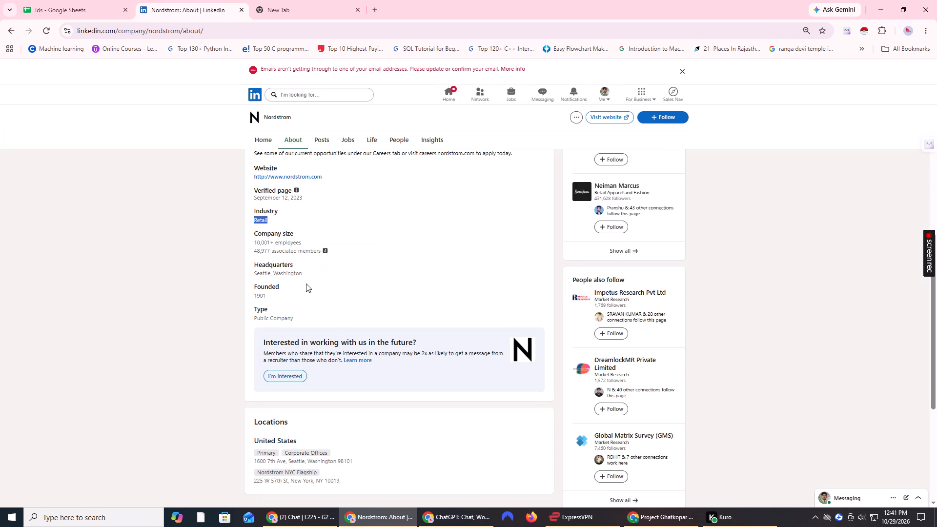
pyautogui.click(277, 249)
pyautogui.tripleClick(270, 219)
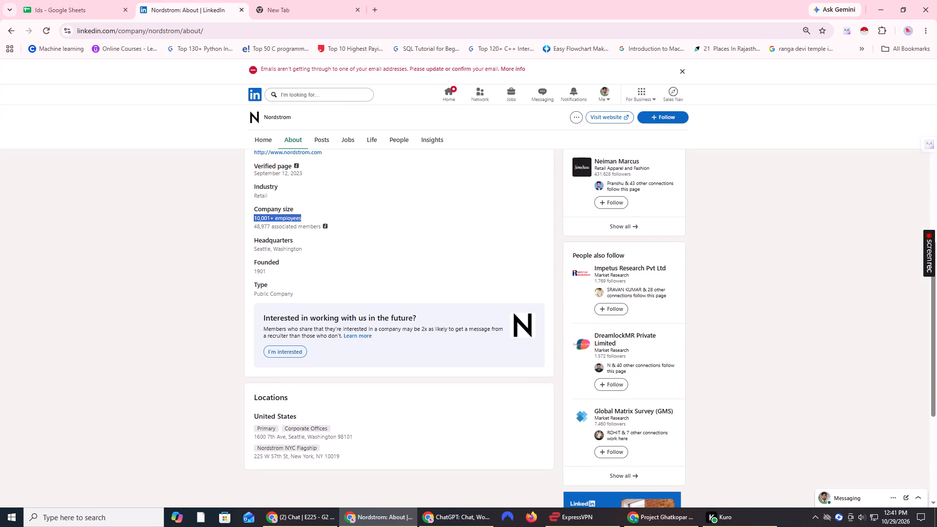
pyautogui.hotkey('ctrl', 'c')
pyautogui.click(65, 0)
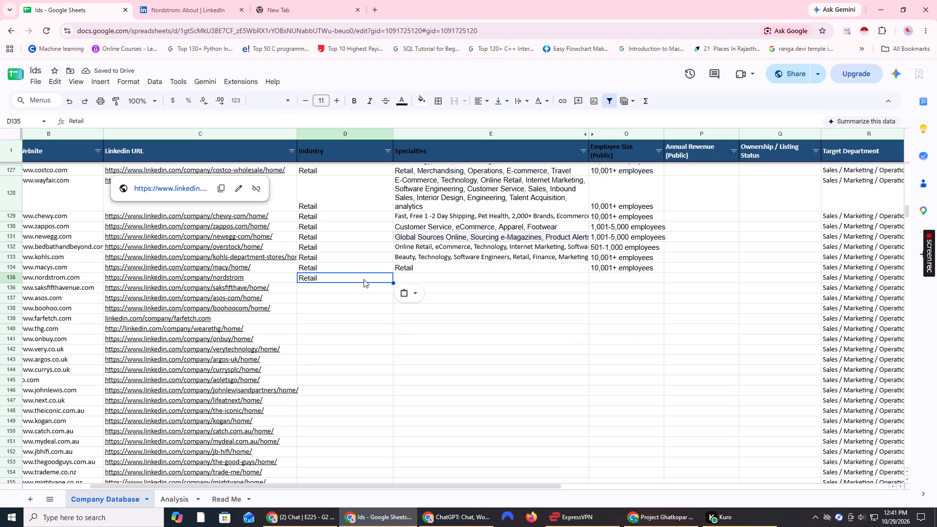
pyautogui.click(450, 278)
pyautogui.hotkey('ctrl', 'v')
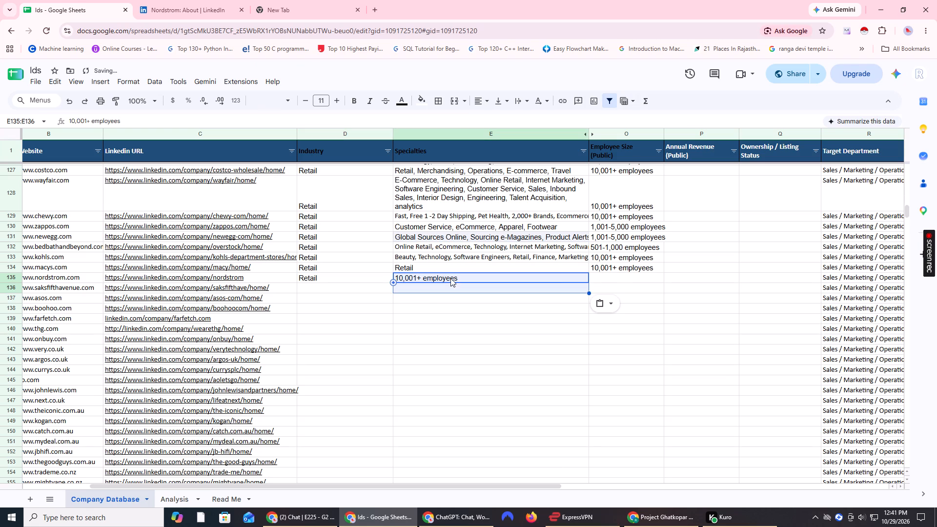
pyautogui.click(611, 281)
pyautogui.hotkey('ctrl', 'v')
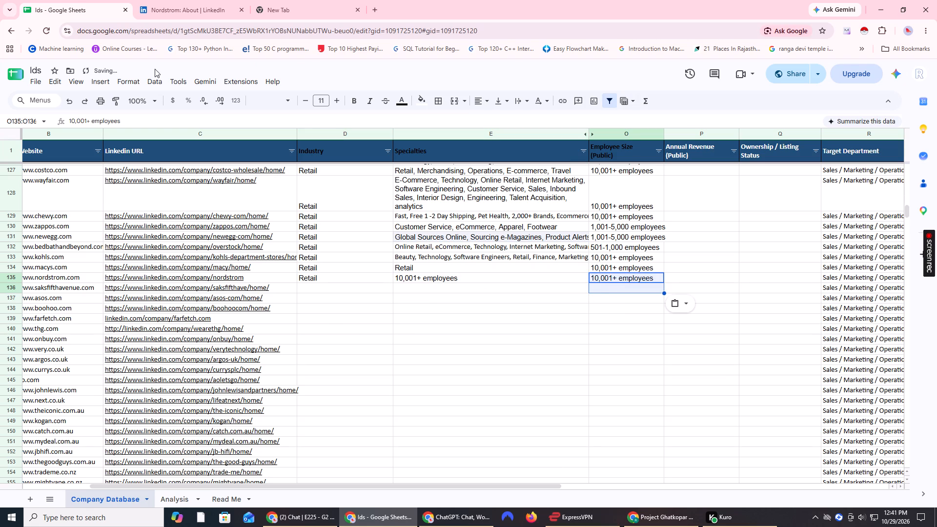
# Clear the misplaced employee size from Nordstrom's Specialties cell E135.
pyautogui.click(178, 0)
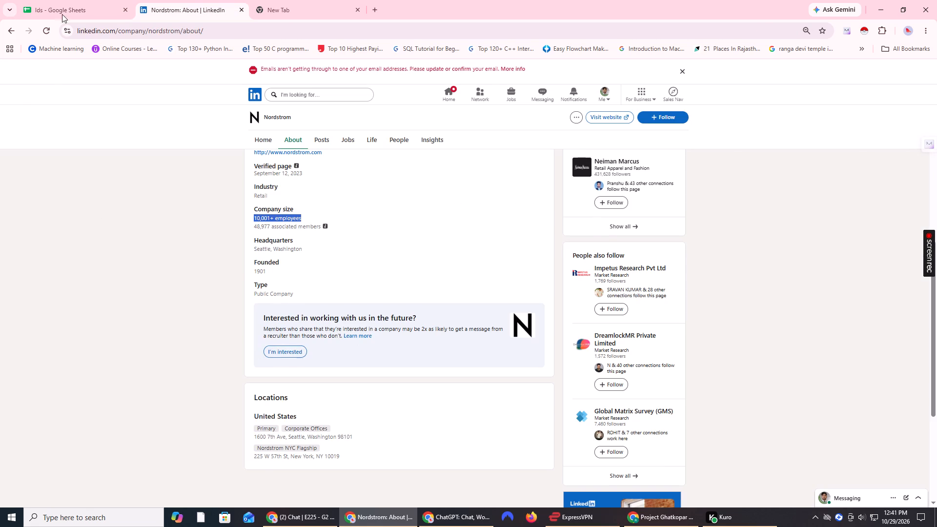
pyautogui.click(78, 0)
pyautogui.click(434, 277)
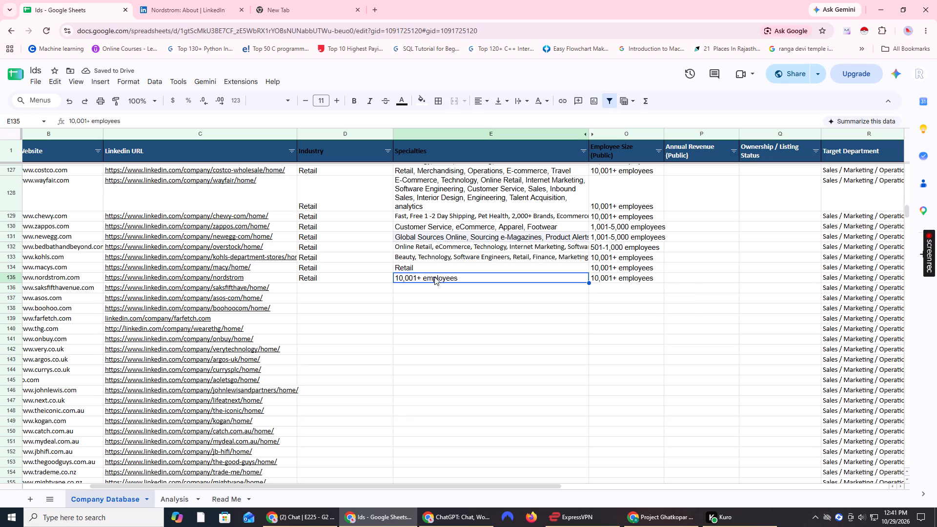
pyautogui.press('BackSpace')
pyautogui.click(430, 311)
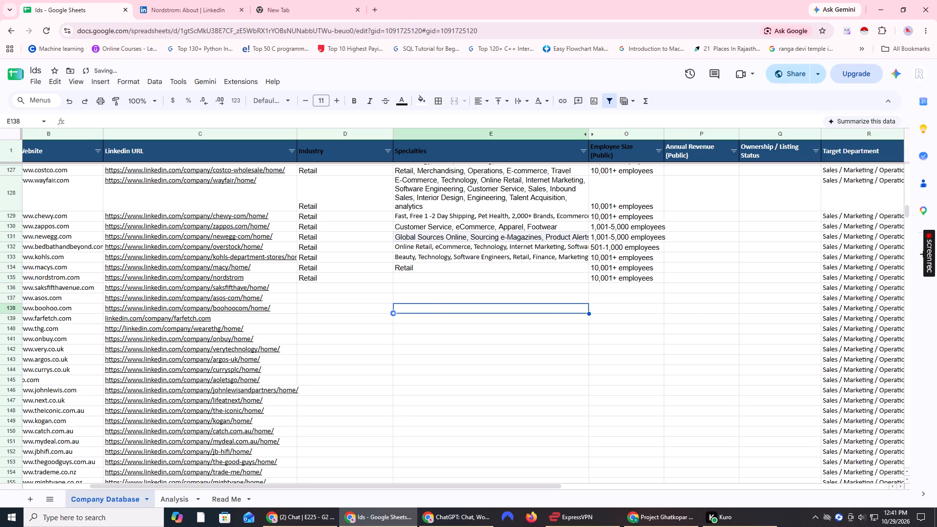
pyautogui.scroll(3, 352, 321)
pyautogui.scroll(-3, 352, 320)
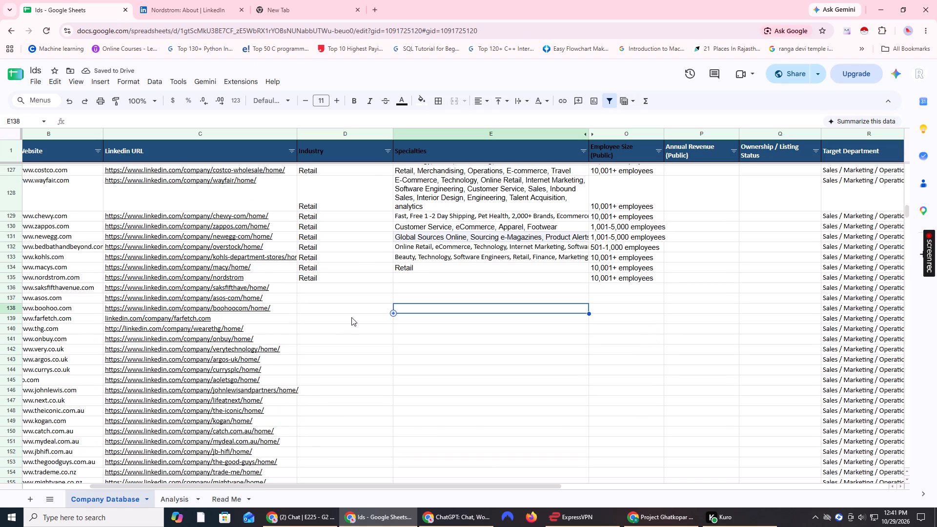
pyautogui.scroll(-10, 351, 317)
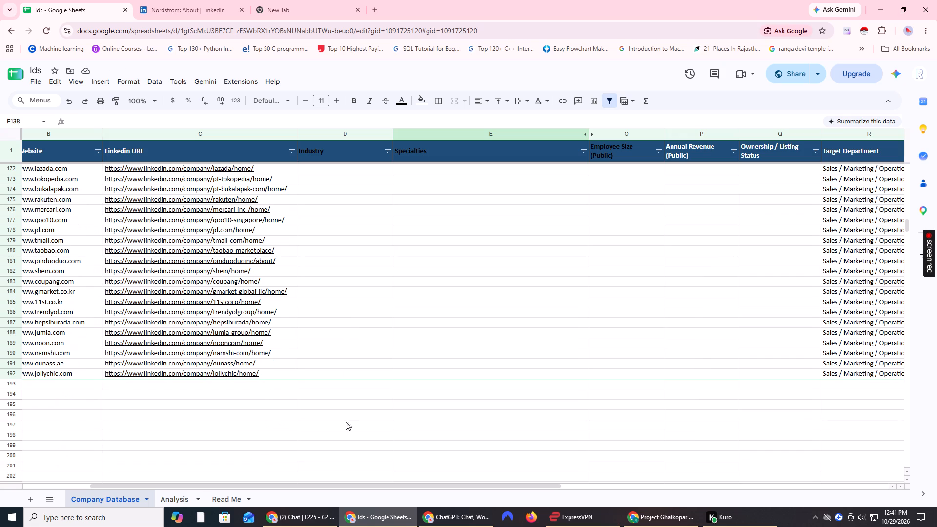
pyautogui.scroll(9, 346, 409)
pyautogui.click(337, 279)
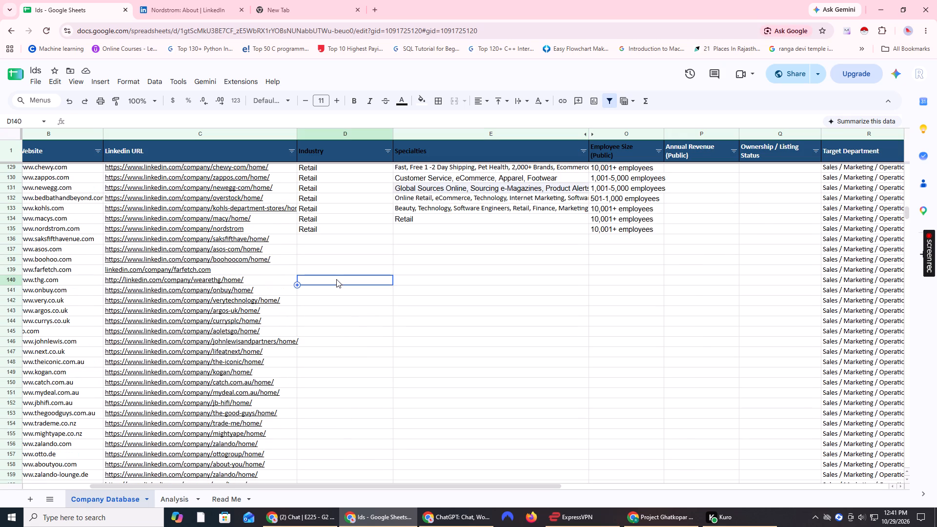
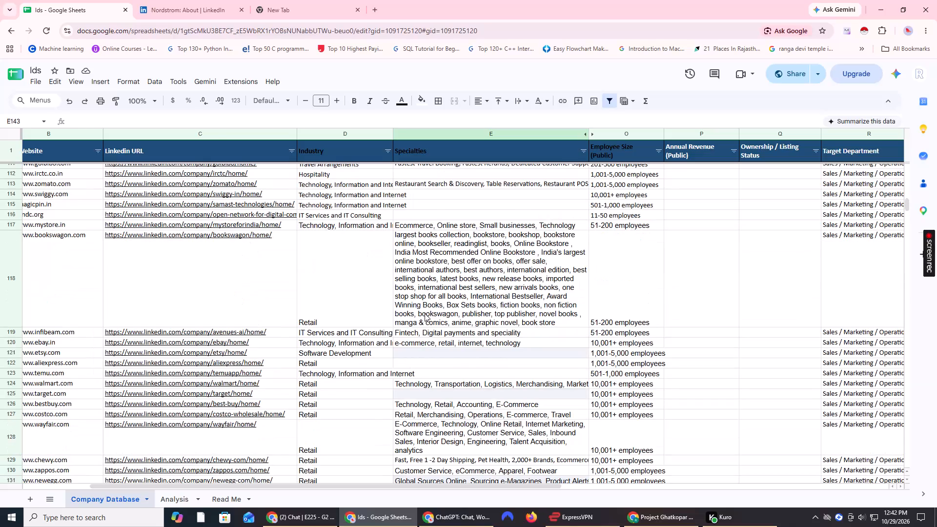
# Set the Industry, Specialties and Employee Size cells in rows 109 to 136 to the Default (Calibri) font at size 11.
pyautogui.scroll(2, 425, 313)
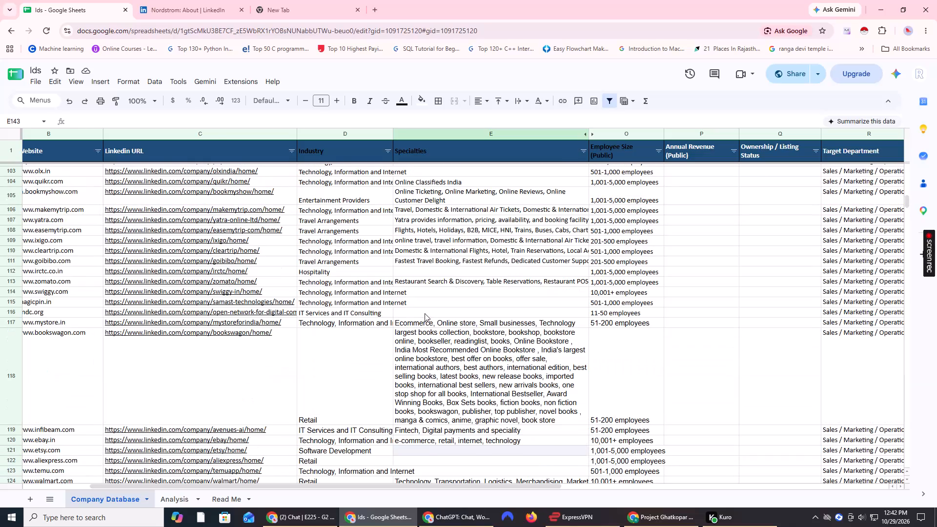
pyautogui.click(319, 240)
pyautogui.hotkey('shift', 'Right')
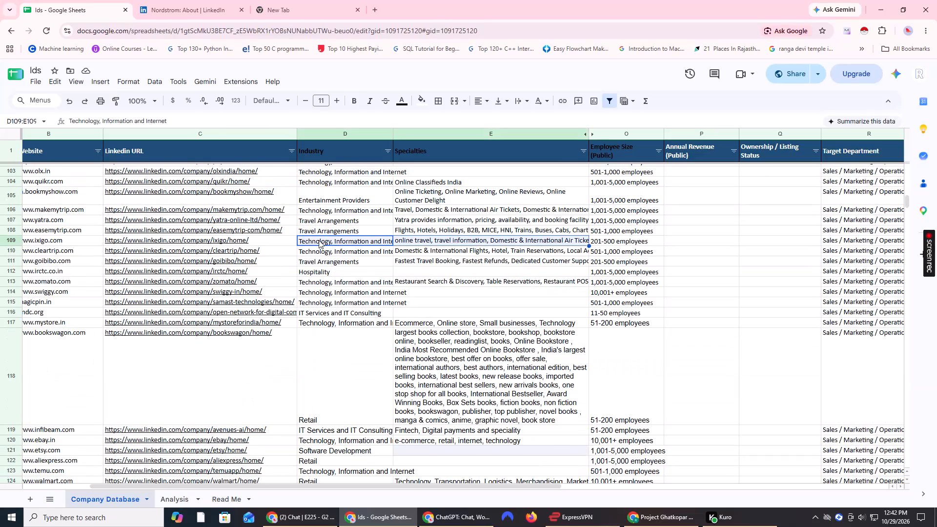
pyautogui.hotkey('shift', 'Right')
pyautogui.hotkey('shift', 'Right')
pyautogui.hotkey('shift', 'Left')
pyautogui.hotkey('shift', 'Down')
pyautogui.hotkey('shift', 'Down')
pyautogui.hotkey('shift', 'Down')
pyautogui.hotkey('shift', 'Down')
pyautogui.hotkey('shift', 'Down')
pyautogui.hotkey('shift', 'Down')
pyautogui.hotkey('shift', 'Down')
pyautogui.hotkey('shift', 'Down')
pyautogui.hotkey('shift', 'Down')
pyautogui.hotkey('shift', 'Down')
pyautogui.hotkey('shift', 'Down')
pyautogui.hotkey('shift', 'Down')
pyautogui.hotkey('shift', 'Down')
pyautogui.hotkey('shift', 'Down')
pyautogui.hotkey('shift', 'Down')
pyautogui.hotkey('shift', 'Down')
pyautogui.hotkey('shift', 'Down')
pyautogui.hotkey('shift', 'Down')
pyautogui.hotkey('shift', 'Down')
pyautogui.hotkey('shift', 'Down')
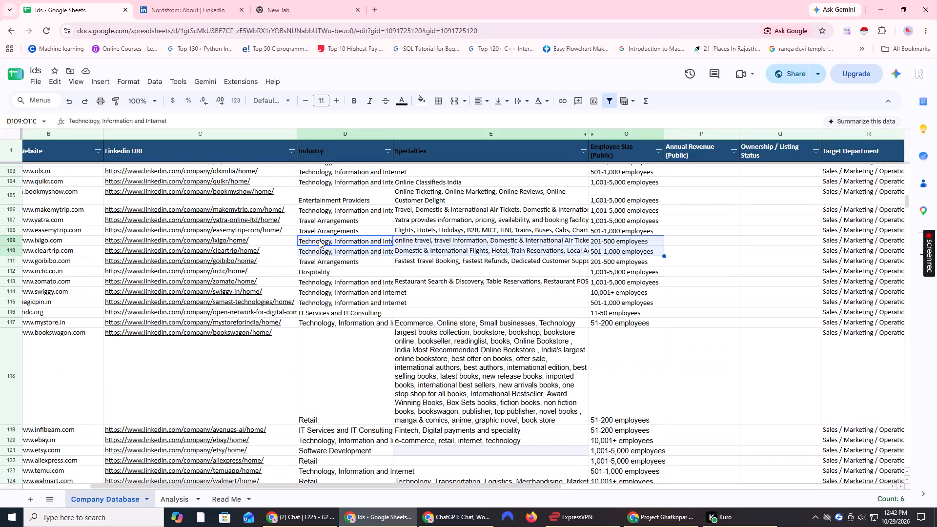
pyautogui.hotkey('shift', 'Up')
pyautogui.hotkey('shift', 'Up')
pyautogui.hotkey('shift', 'Up')
pyautogui.hotkey('shift', 'Up')
pyautogui.hotkey('shift', 'Up')
pyautogui.hotkey('shift', 'Up')
pyautogui.hotkey('shift', 'Up')
pyautogui.hotkey('shift', 'Up')
pyautogui.hotkey('shift', 'Up')
pyautogui.hotkey('shift', 'Up')
pyautogui.hotkey('shift', 'Up')
pyautogui.hotkey('shift', 'Up')
pyautogui.hotkey('shift', 'Up')
pyautogui.hotkey('shift', 'Up')
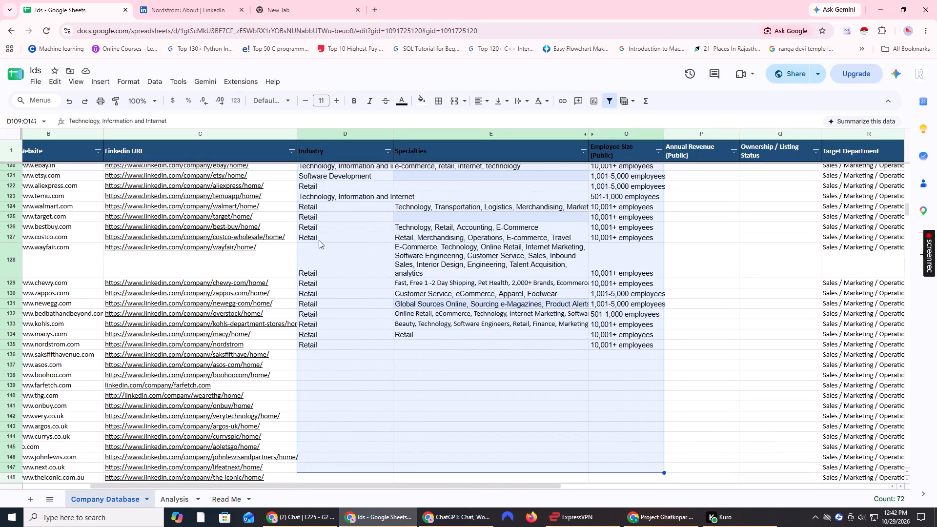
pyautogui.hotkey('shift', 'Down')
pyautogui.hotkey('shift', 'Down')
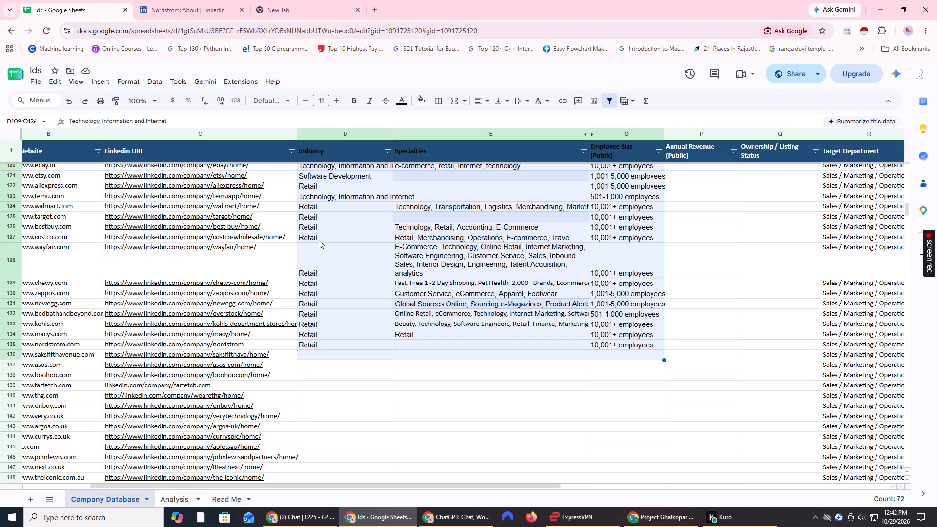
pyautogui.click(286, 100)
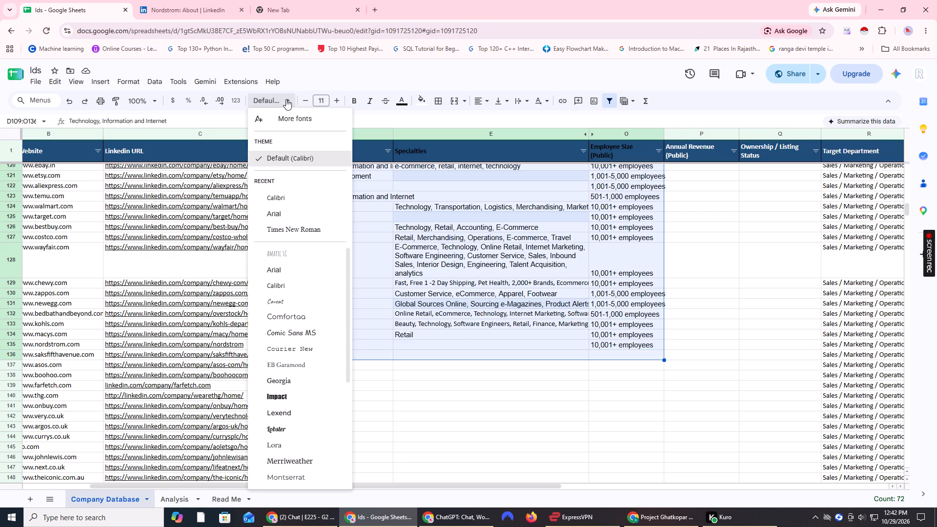
pyautogui.click(280, 157)
pyautogui.click(306, 101)
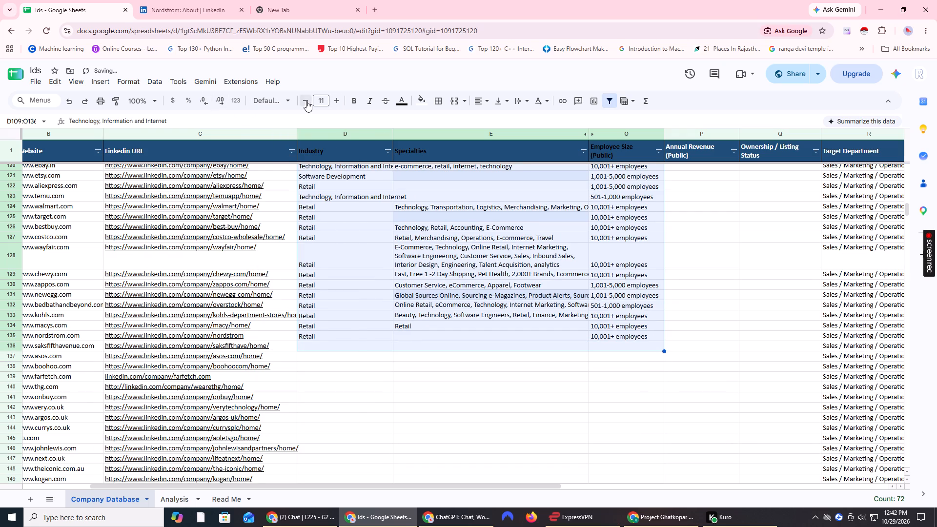
pyautogui.click(339, 101)
# Apply a white fill to the cells D109:O136.
pyautogui.click(419, 102)
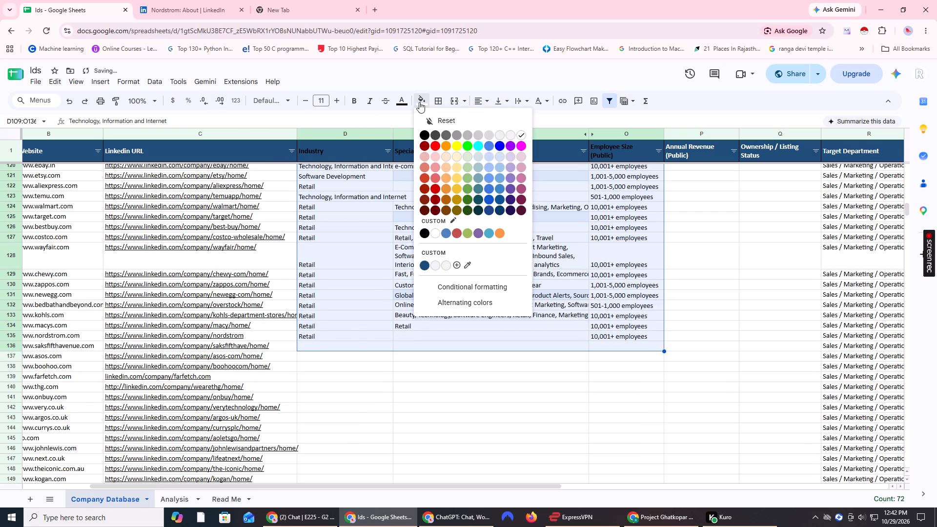
pyautogui.click(433, 235)
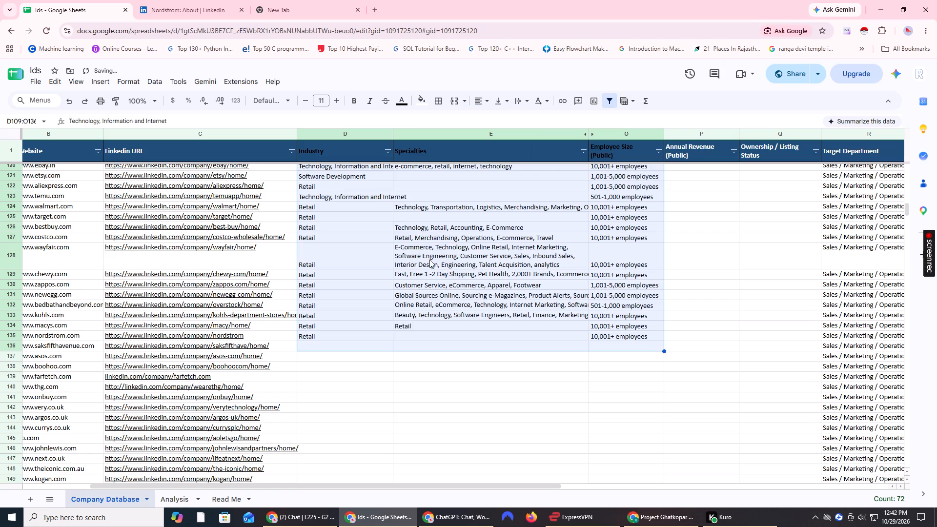
pyautogui.click(416, 281)
# Review the earlier company rows up to the top of the sheet and check all columns through Public Source URL.
pyautogui.scroll(6, 412, 326)
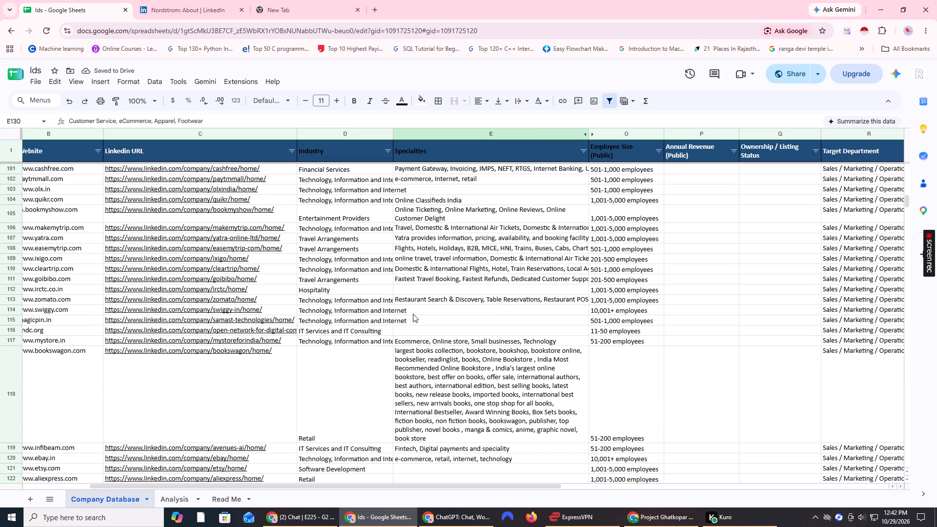
pyautogui.scroll(4, 415, 310)
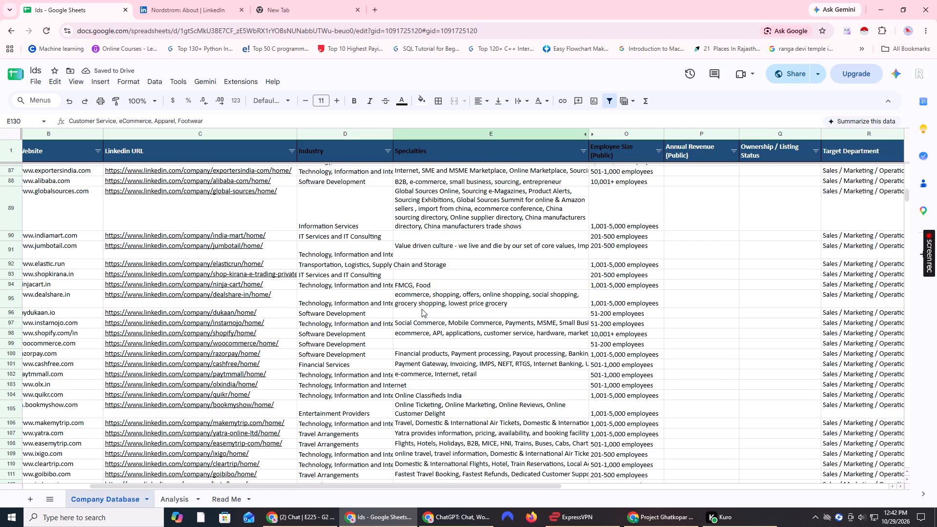
pyautogui.scroll(20, 422, 309)
pyautogui.scroll(8, 422, 309)
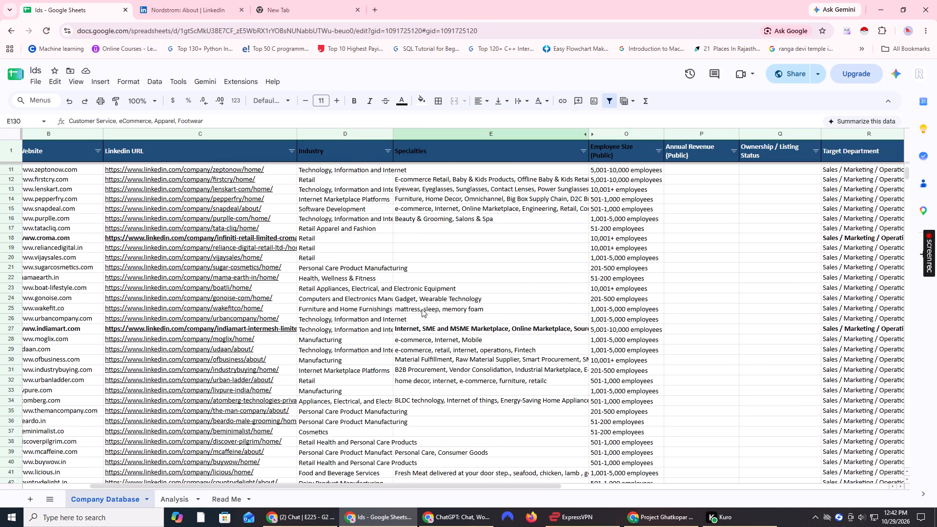
pyautogui.moveTo(421, 486); pyautogui.dragTo(194, 443)
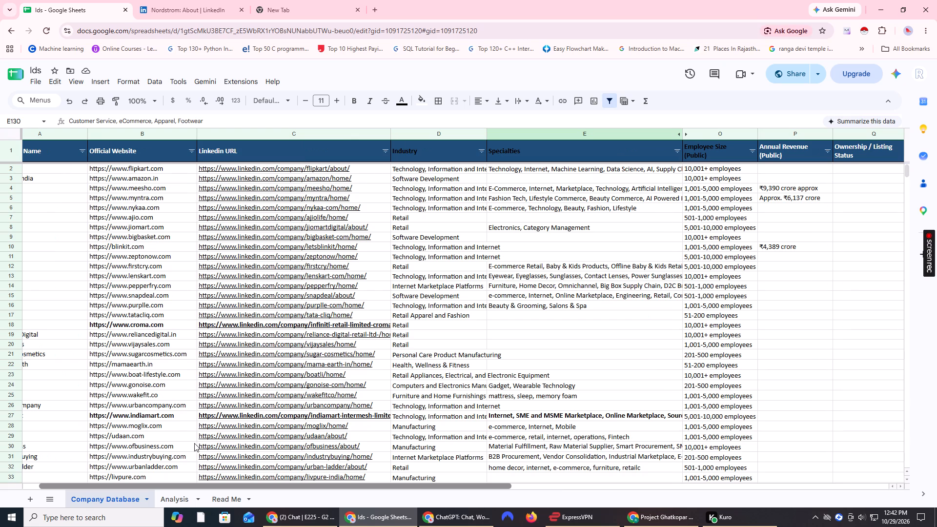
pyautogui.moveTo(194, 443); pyautogui.dragTo(591, 462)
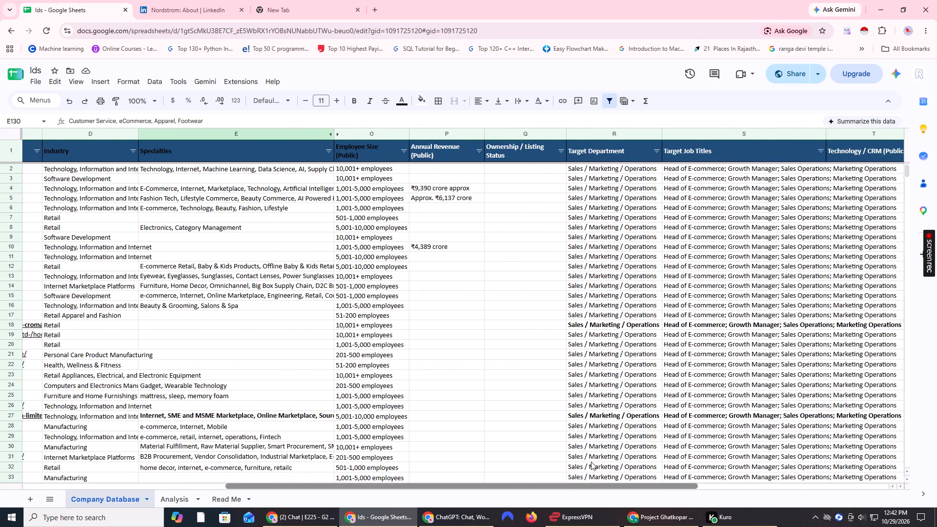
pyautogui.moveTo(591, 462); pyautogui.dragTo(758, 448)
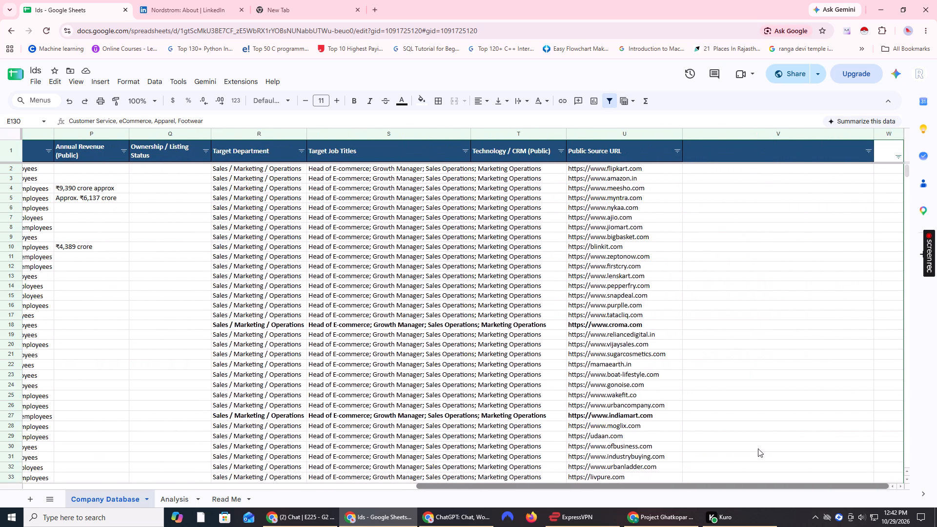
pyautogui.moveTo(758, 448); pyautogui.dragTo(202, 417)
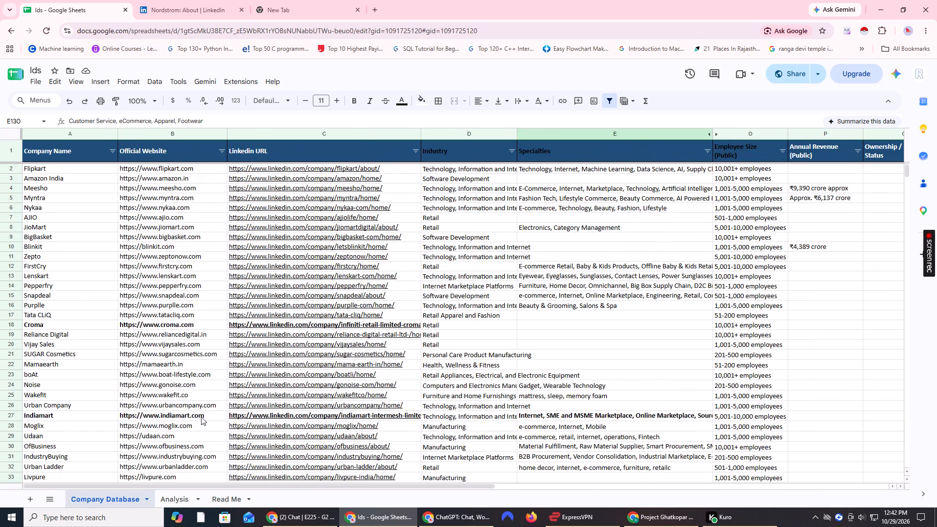
pyautogui.click(611, 317)
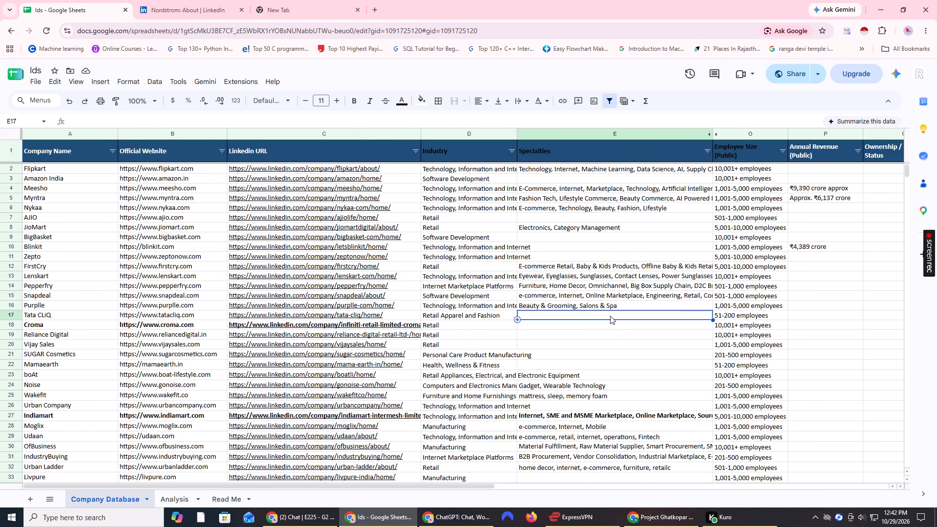
pyautogui.scroll(1, 525, 366)
# Remove the filter from the Company Database sheet.
pyautogui.click(611, 104)
pyautogui.click(527, 308)
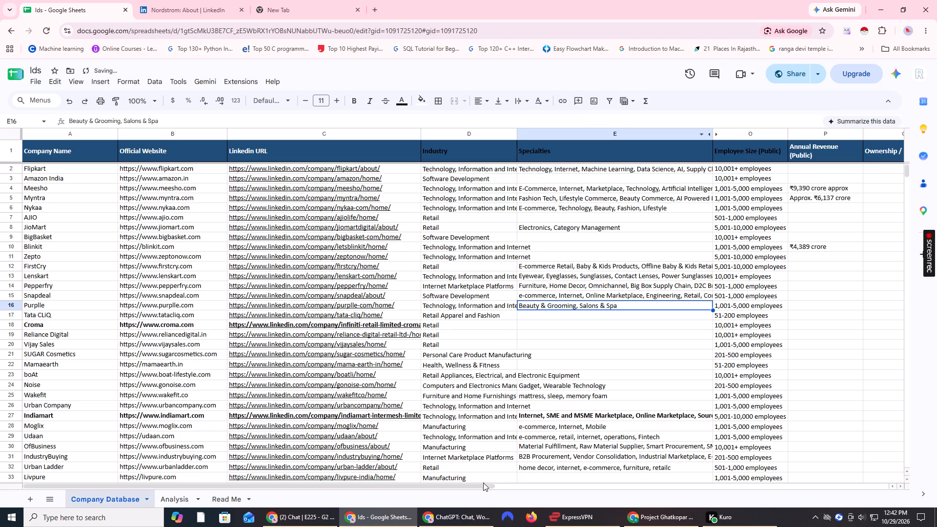
# Look through the company rows to the end of the list, checking which Industry, Specialties and Employee Size cells are filled.
pyautogui.moveTo(441, 486); pyautogui.dragTo(589, 484)
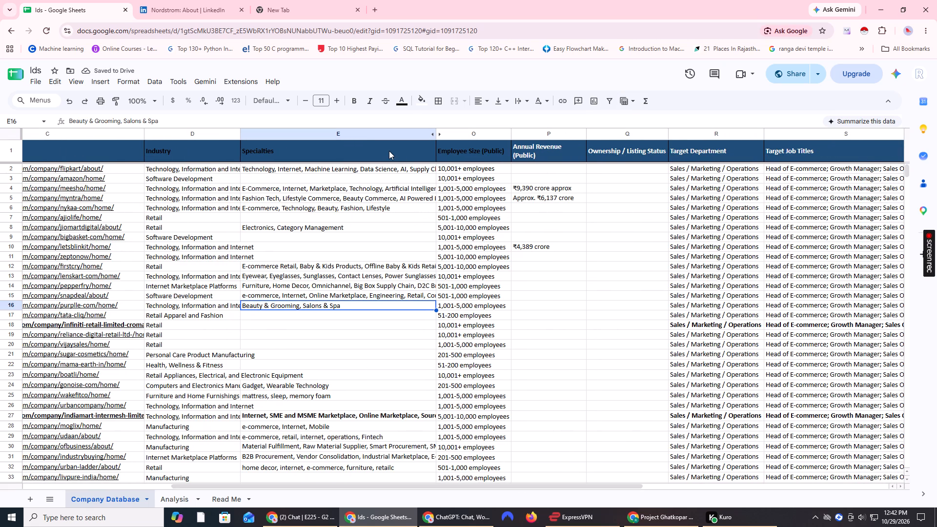
pyautogui.scroll(-4, 309, 321)
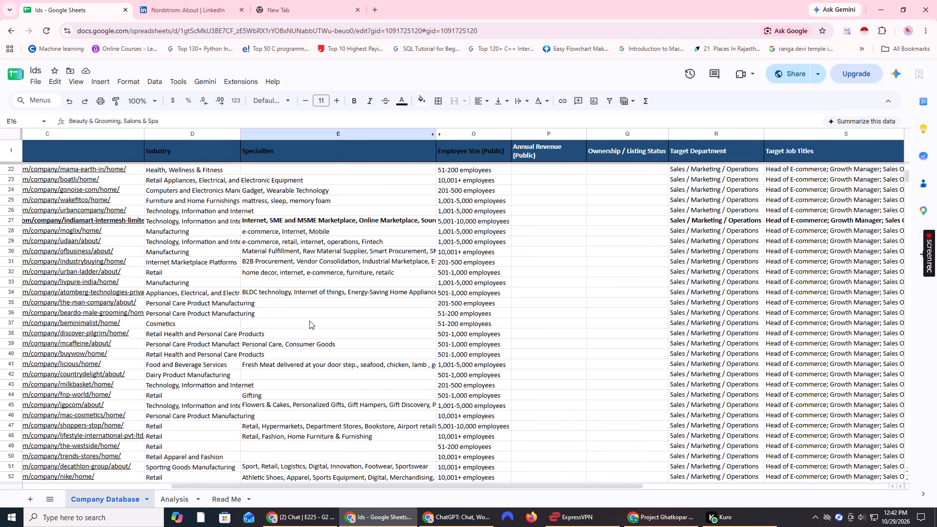
pyautogui.scroll(-16, 309, 319)
pyautogui.scroll(-5, 309, 319)
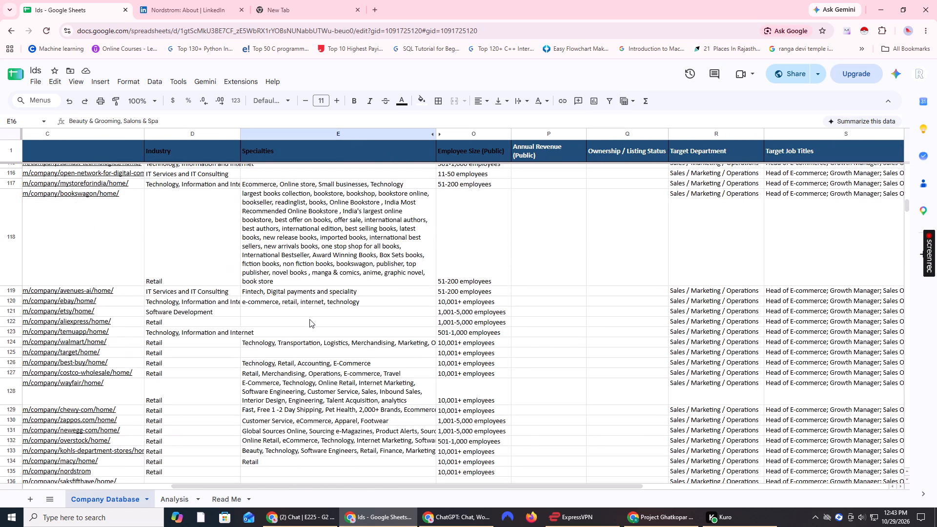
pyautogui.scroll(-6, 309, 319)
pyautogui.scroll(1, 309, 319)
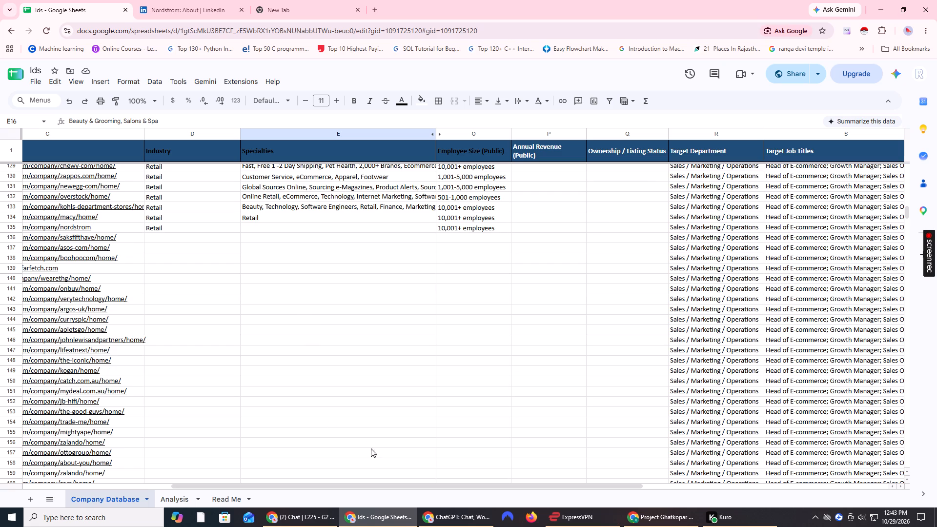
pyautogui.moveTo(385, 485); pyautogui.dragTo(326, 471)
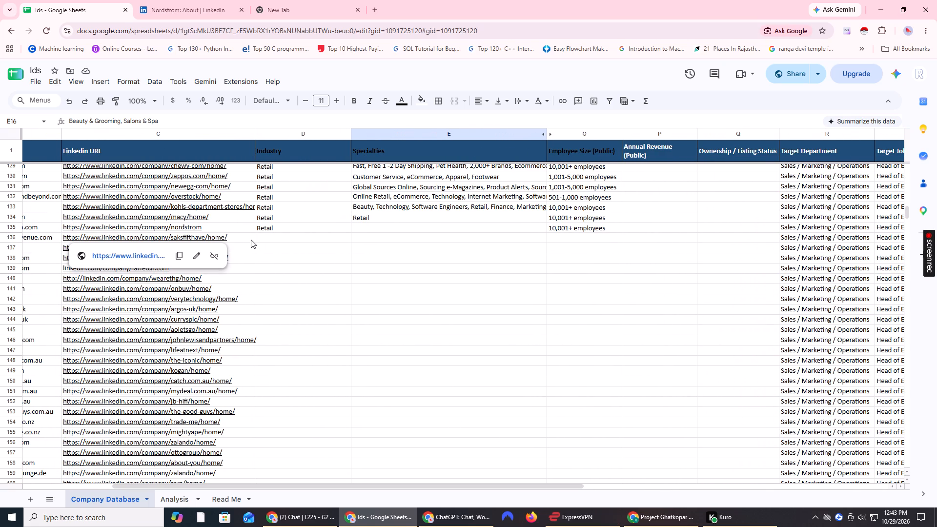
pyautogui.scroll(-11, 272, 305)
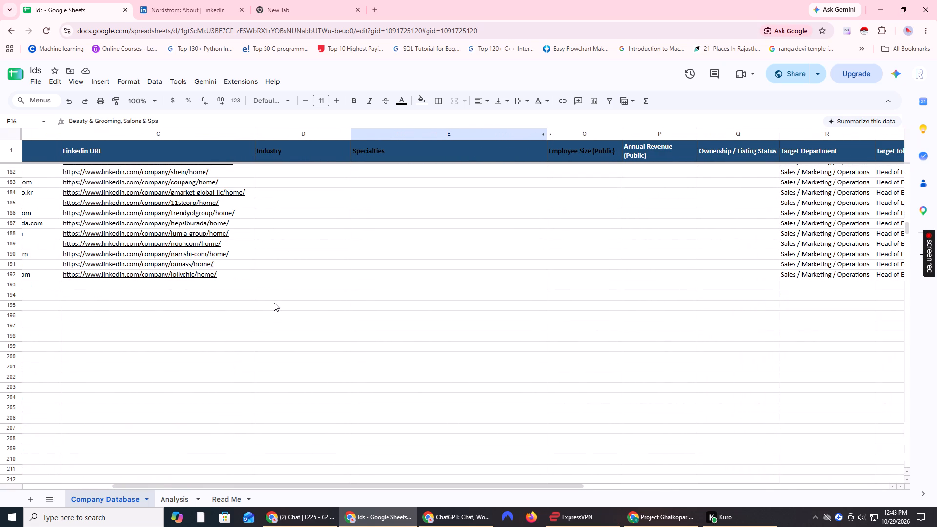
pyautogui.scroll(14, 274, 302)
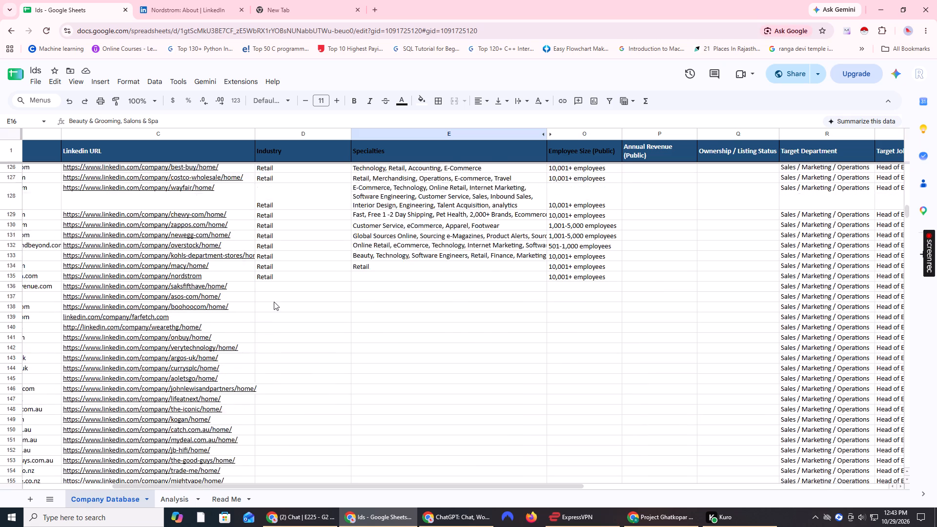
pyautogui.scroll(1, 274, 302)
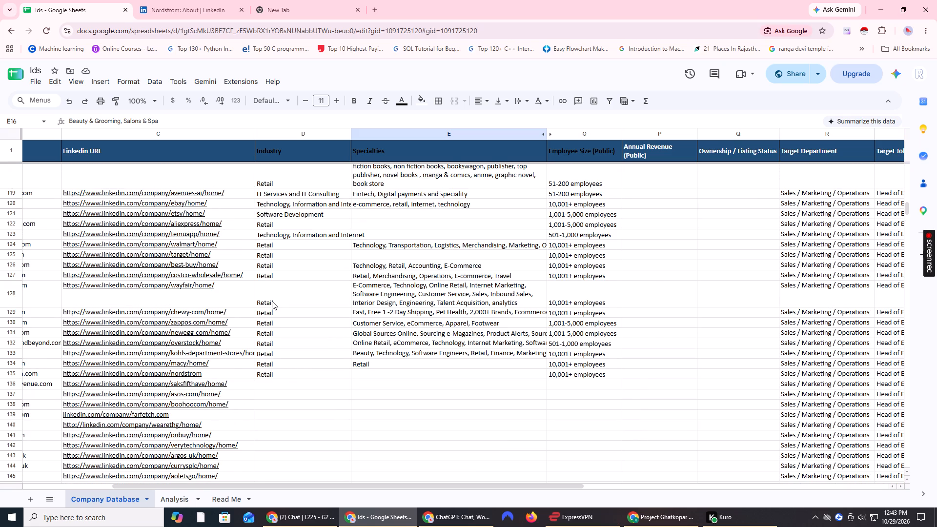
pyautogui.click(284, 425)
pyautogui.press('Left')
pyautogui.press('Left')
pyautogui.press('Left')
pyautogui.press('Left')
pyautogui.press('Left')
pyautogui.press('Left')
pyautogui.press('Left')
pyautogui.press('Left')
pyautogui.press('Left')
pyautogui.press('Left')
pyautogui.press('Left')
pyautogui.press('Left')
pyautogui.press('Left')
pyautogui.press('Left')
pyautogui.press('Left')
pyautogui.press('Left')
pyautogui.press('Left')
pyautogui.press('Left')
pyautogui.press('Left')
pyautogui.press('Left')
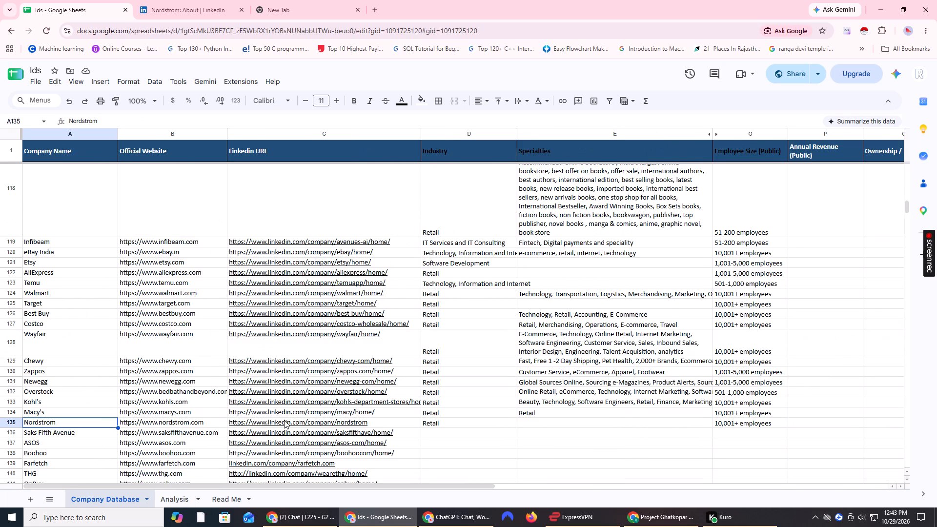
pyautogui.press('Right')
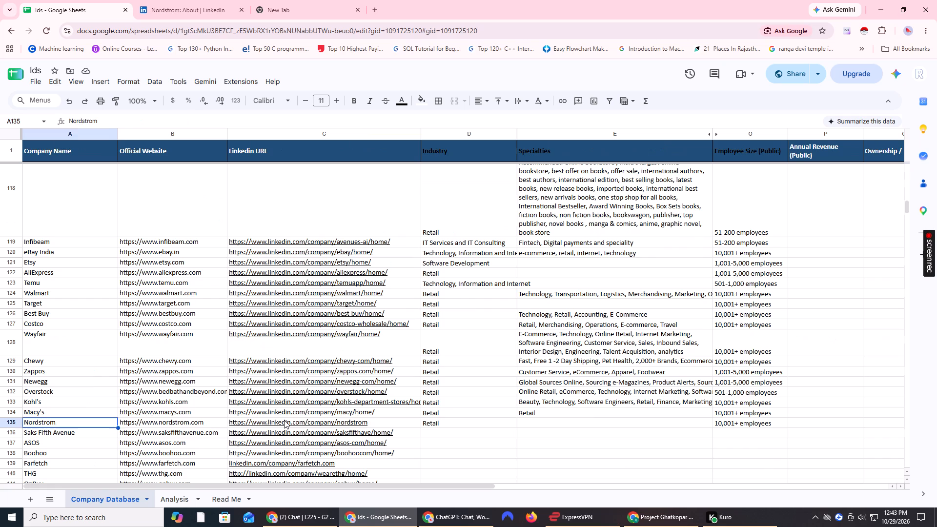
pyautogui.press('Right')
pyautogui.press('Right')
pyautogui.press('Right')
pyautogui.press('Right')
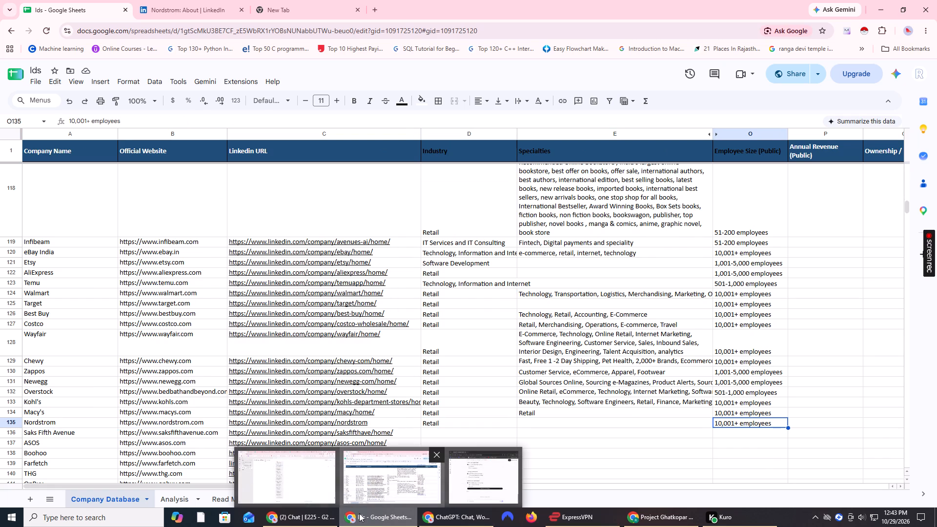
# Close Nordstrom's LinkedIn page and the empty new tab, leaving only the Ids spreadsheet open.
pyautogui.click(244, 9)
pyautogui.click(244, 9)
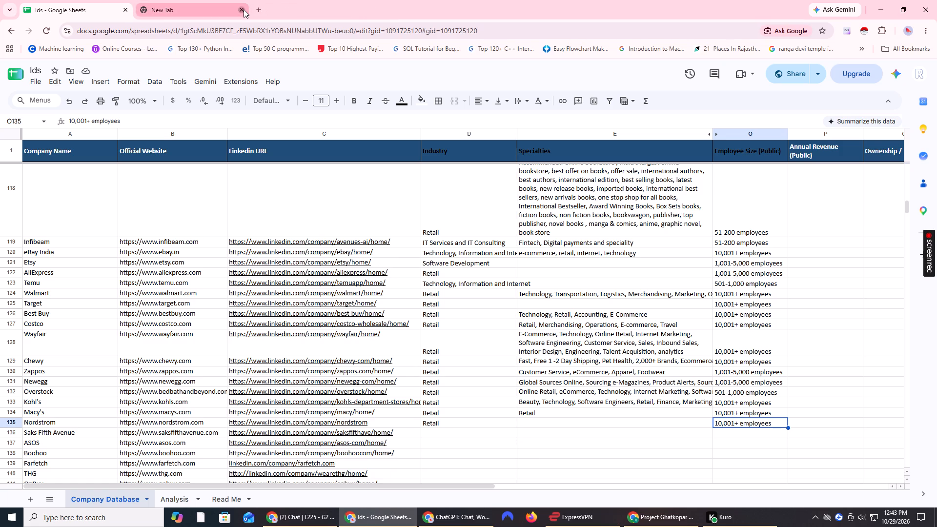
pyautogui.click(471, 390)
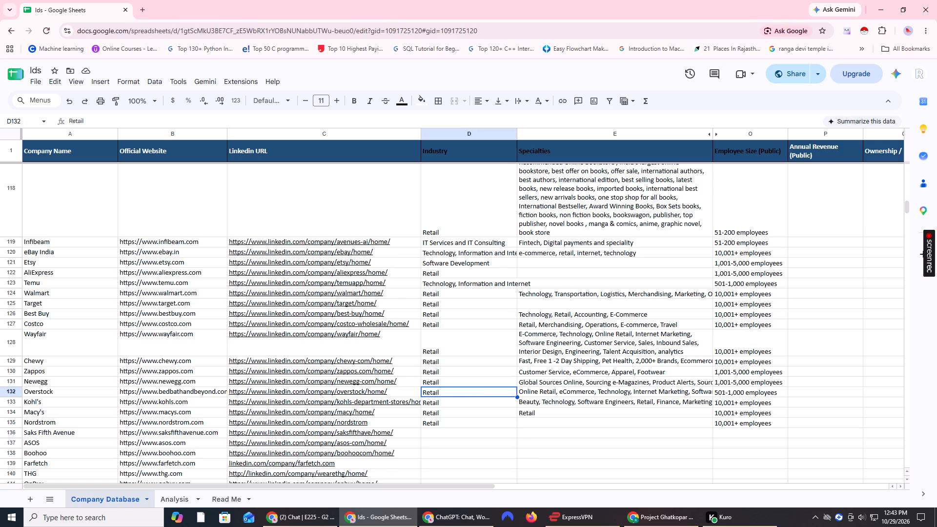